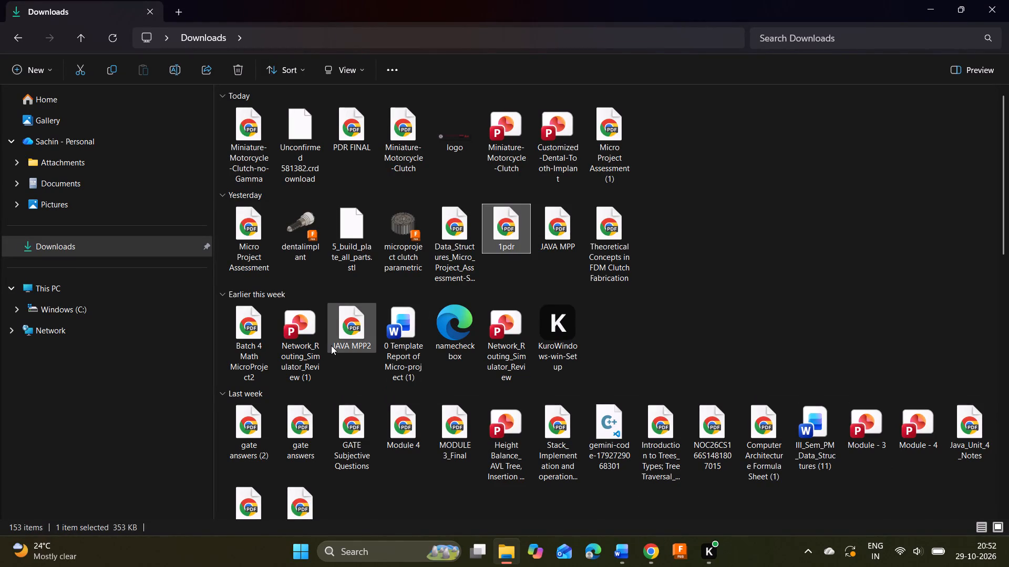
Open the Network_Routing_Simulator_Review (1) presentation from the Downloads folder.
{"action": "double_click", "coordinate": [303, 364]}
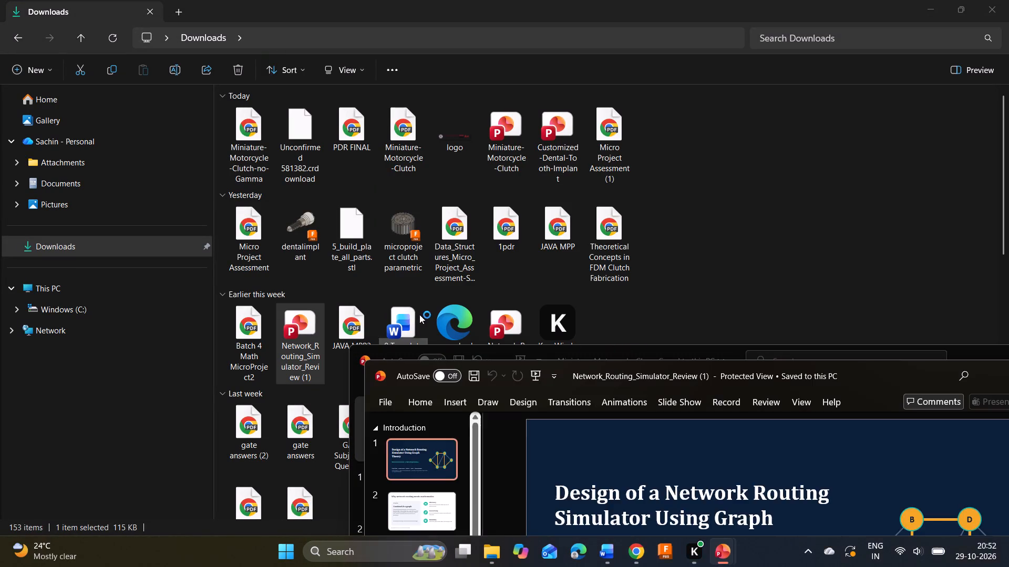
{"action": "left_click_drag", "start_coordinate": [387, 369], "coordinate": [319, 341]}
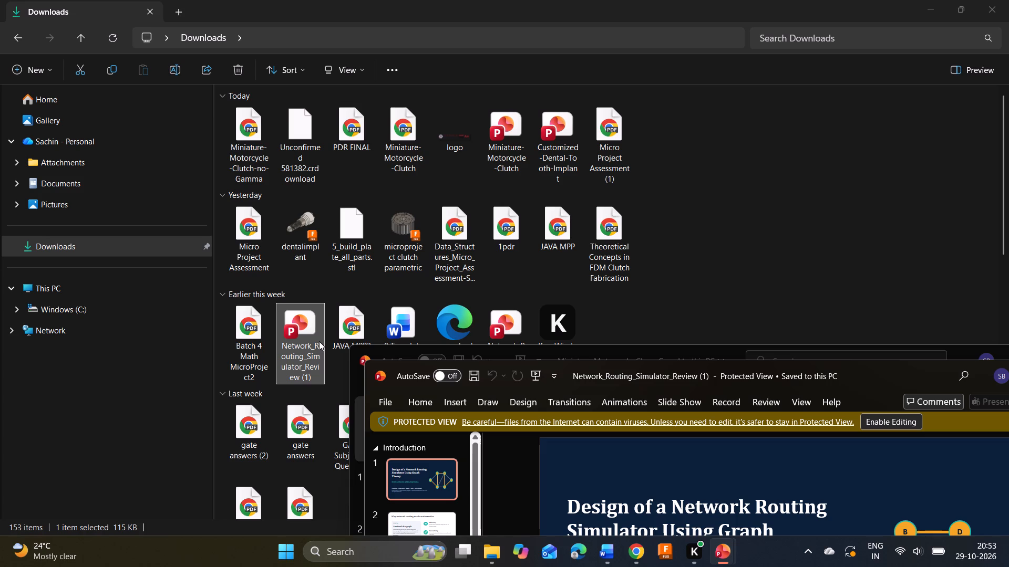
{"action": "left_click_drag", "start_coordinate": [408, 377], "coordinate": [366, 348]}
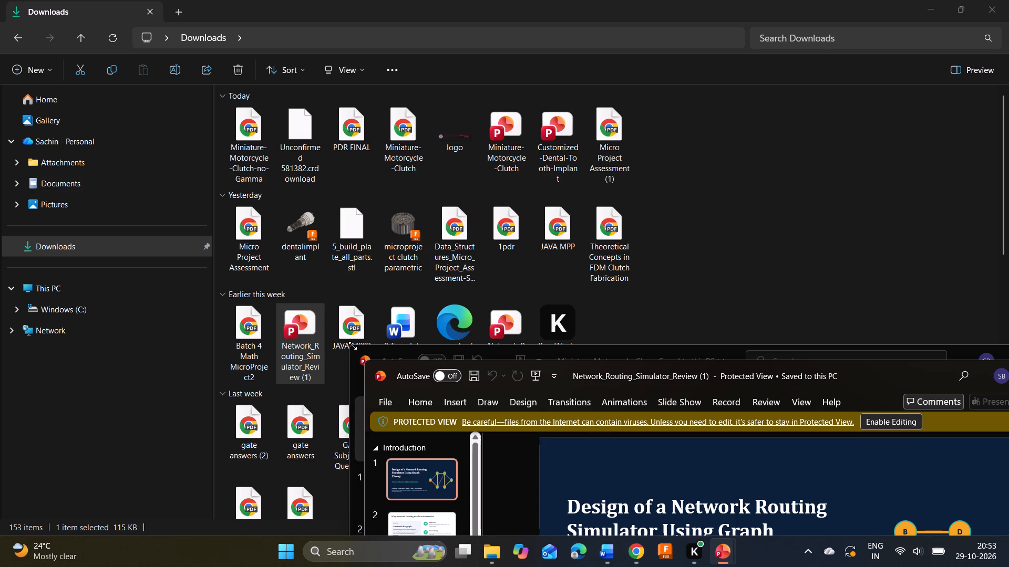
Bring the Miniature Motorcycle Clutch presentation window fully into view, maximize it and close it.
{"action": "left_click_drag", "start_coordinate": [353, 345], "coordinate": [112, 102]}
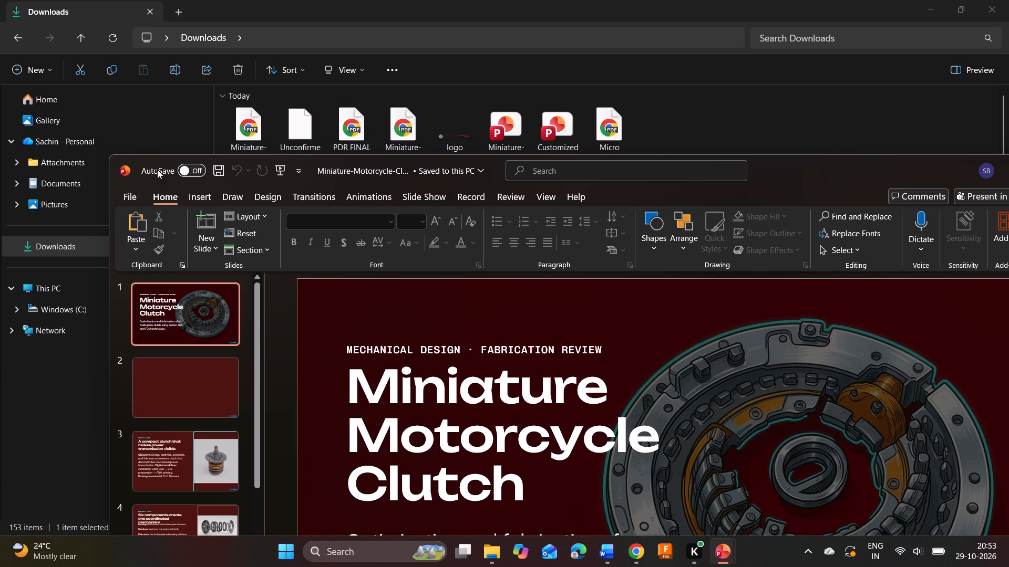
{"action": "left_click_drag", "start_coordinate": [115, 160], "coordinate": [78, 160]}
{"action": "left_click_drag", "start_coordinate": [780, 159], "coordinate": [686, 45]}
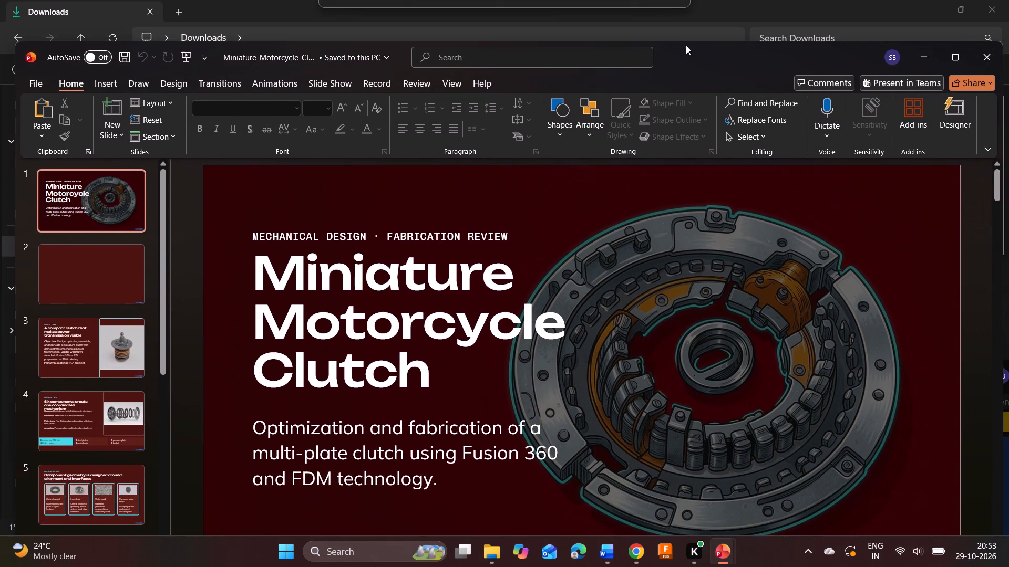
{"action": "left_click_drag", "start_coordinate": [686, 45], "coordinate": [681, 0]}
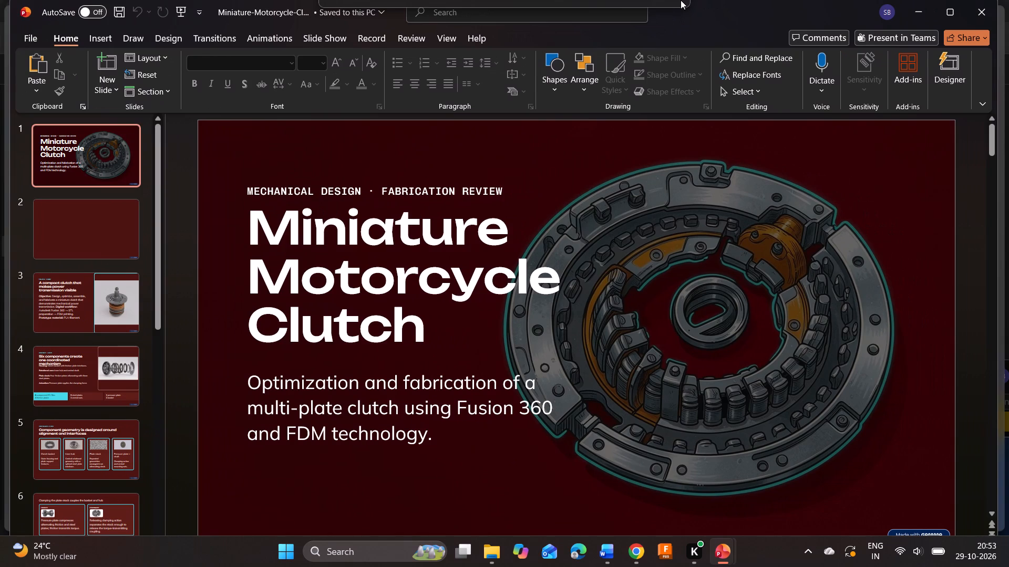
{"action": "left_click_drag", "start_coordinate": [681, 0], "coordinate": [681, 0]}
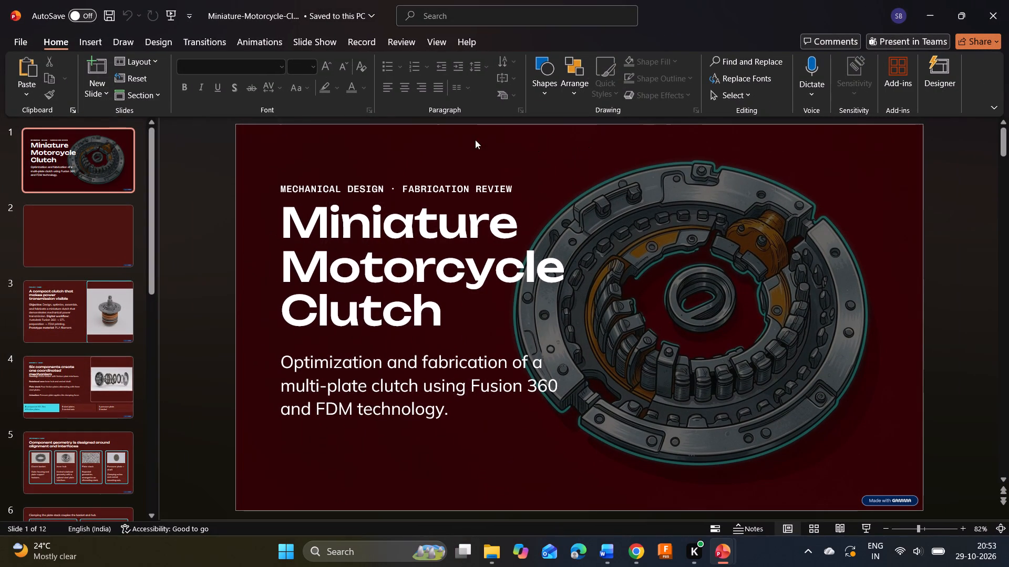
{"action": "left_click", "coordinate": [1008, 0]}
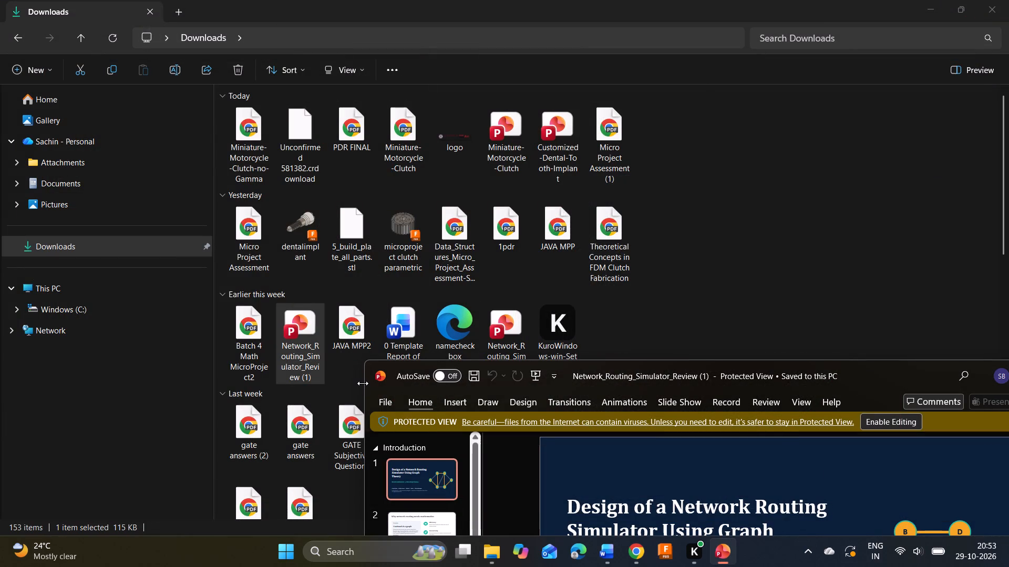
Bring the Network_Routing_Simulator_Review (1) window fully onto the screen and maximize it.
{"action": "left_click_drag", "start_coordinate": [363, 383], "coordinate": [185, 229]}
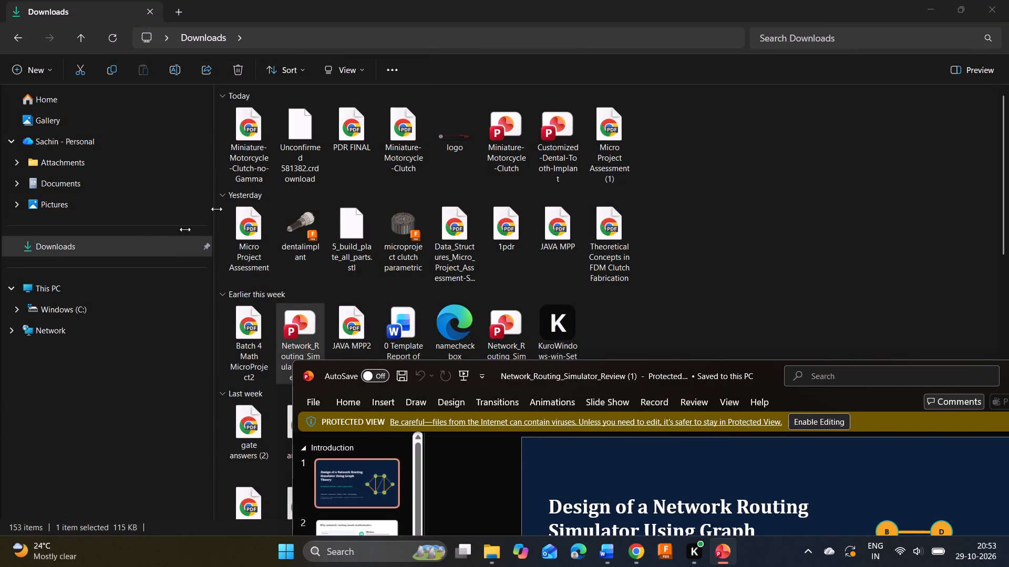
{"action": "left_click_drag", "start_coordinate": [185, 229], "coordinate": [94, 238]}
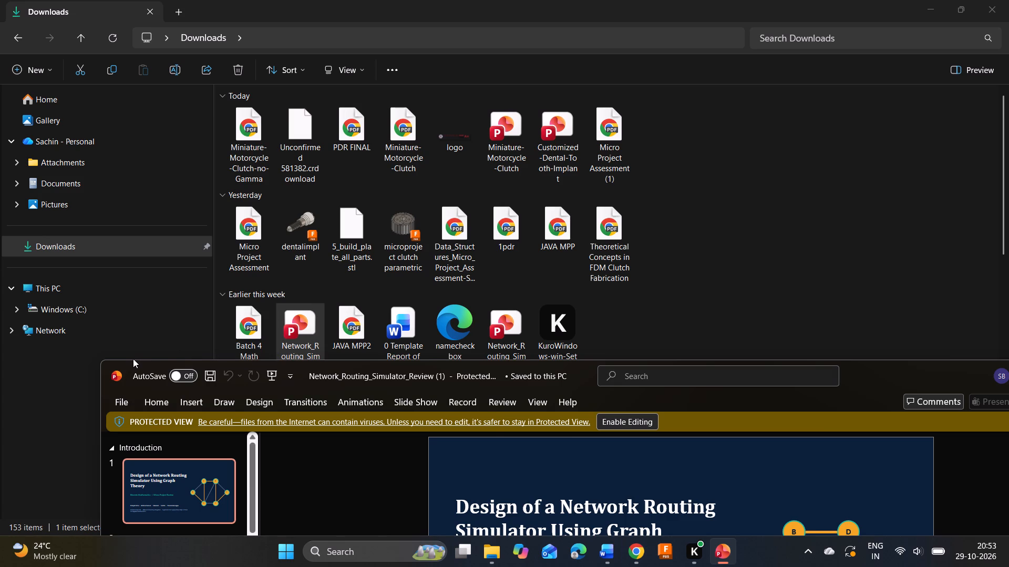
{"action": "left_click_drag", "start_coordinate": [133, 359], "coordinate": [34, 282]}
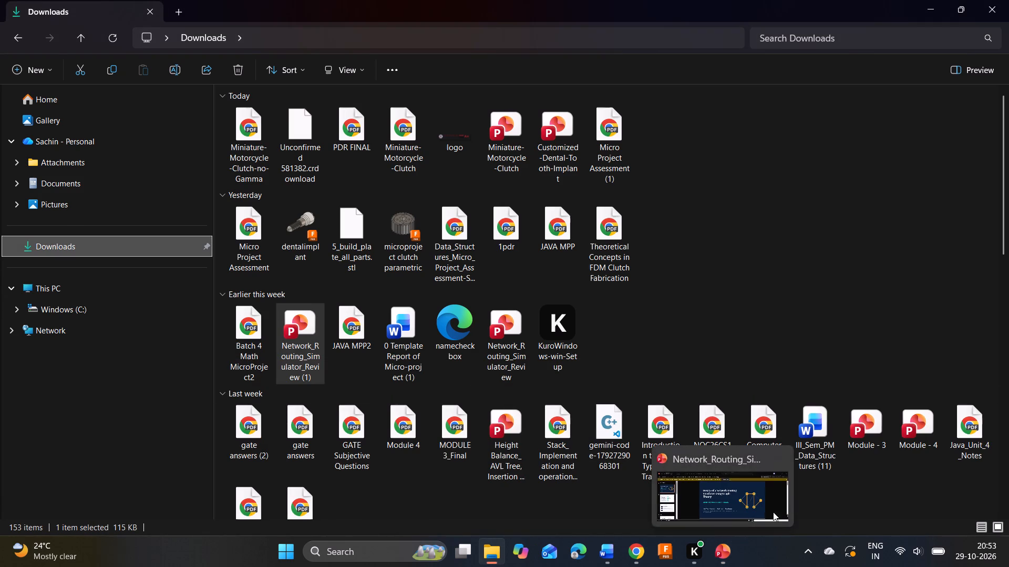
{"action": "left_click", "coordinate": [747, 484]}
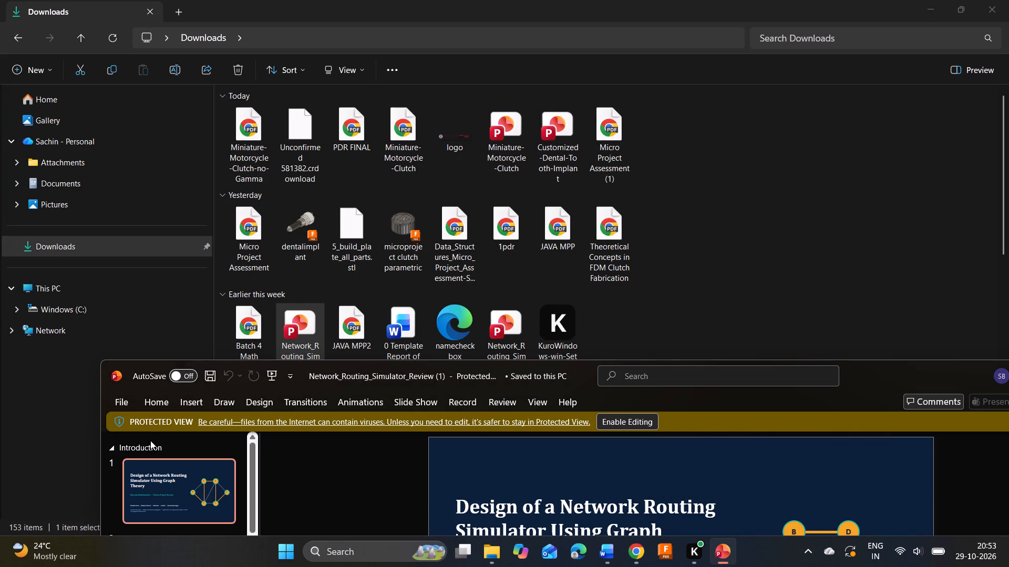
{"action": "left_click", "coordinate": [99, 385]}
{"action": "left_click_drag", "start_coordinate": [99, 386], "coordinate": [90, 381]}
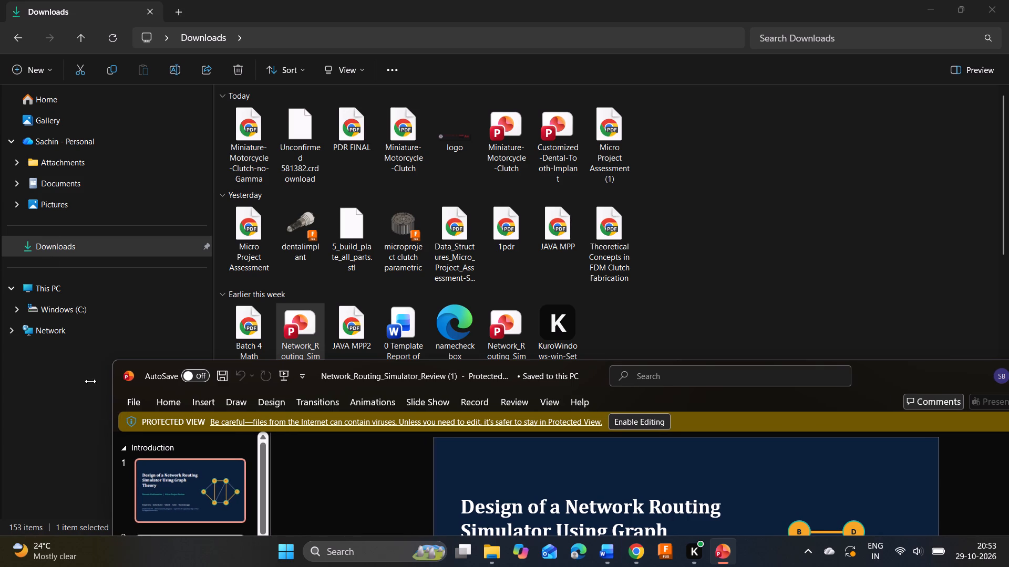
{"action": "left_click_drag", "start_coordinate": [90, 381], "coordinate": [151, 374]}
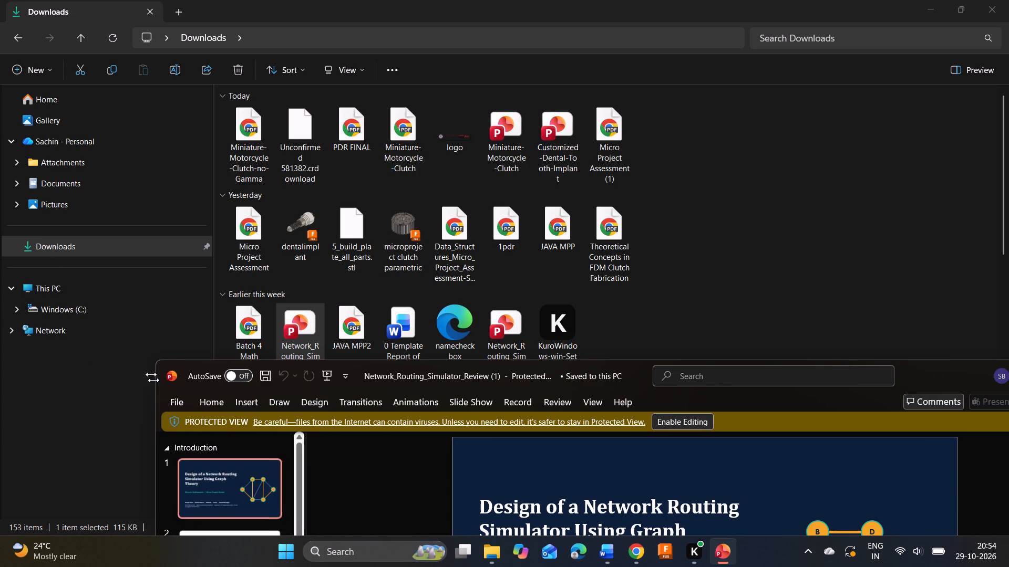
{"action": "left_click_drag", "start_coordinate": [151, 374], "coordinate": [78, 302]}
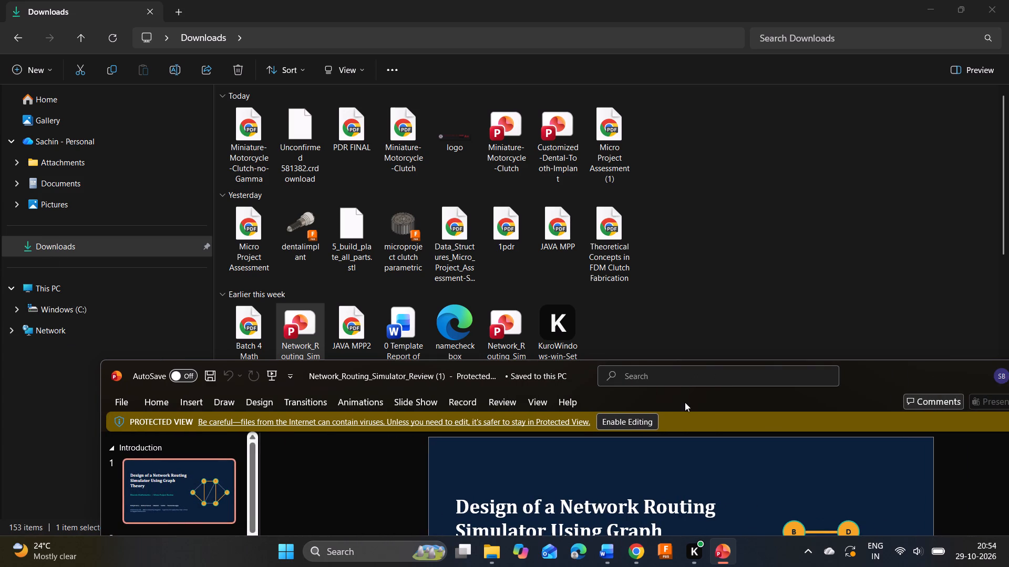
{"action": "left_click_drag", "start_coordinate": [879, 375], "coordinate": [624, 178]}
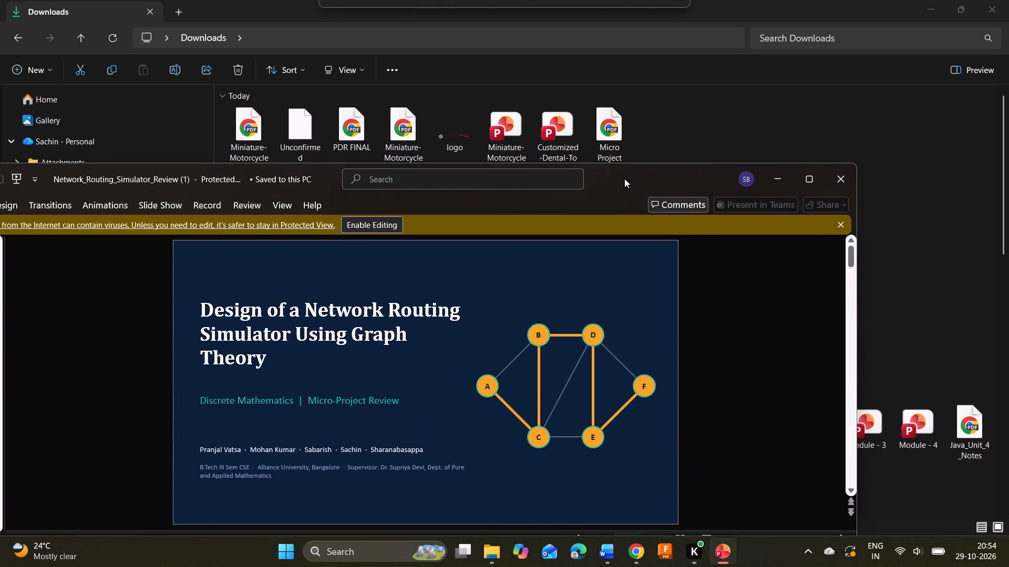
{"action": "left_click_drag", "start_coordinate": [624, 178], "coordinate": [738, 121]}
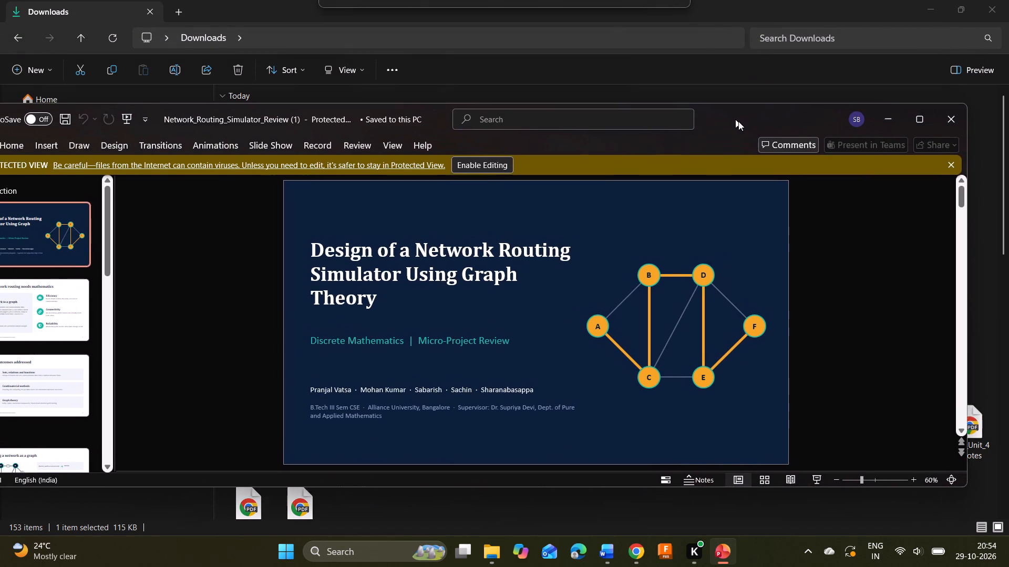
{"action": "left_click_drag", "start_coordinate": [738, 121], "coordinate": [764, 132]}
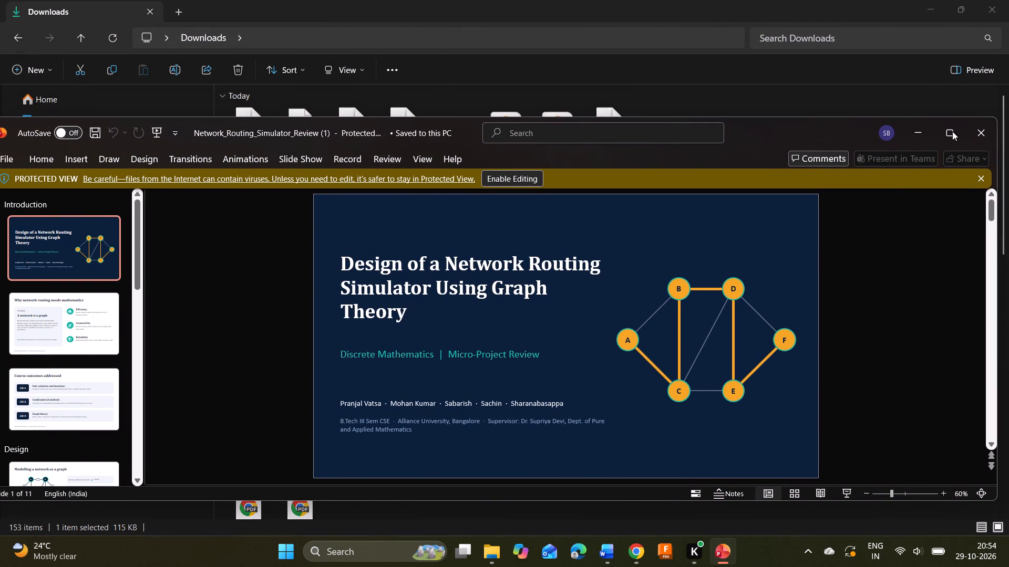
{"action": "left_click", "coordinate": [961, 144]}
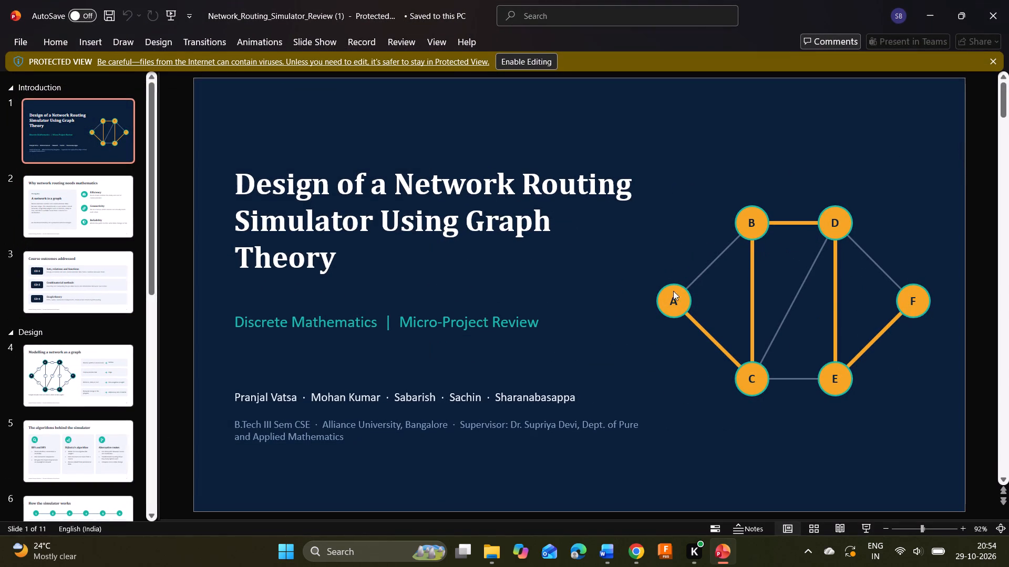
Look through the network routing slides, from the title slide to the simulator workflow, and return to the title slide.
{"action": "scroll", "coordinate": [662, 298], "scroll_direction": "down", "scroll_amount": 1}
{"action": "scroll", "coordinate": [662, 298], "scroll_direction": "up", "scroll_amount": 3}
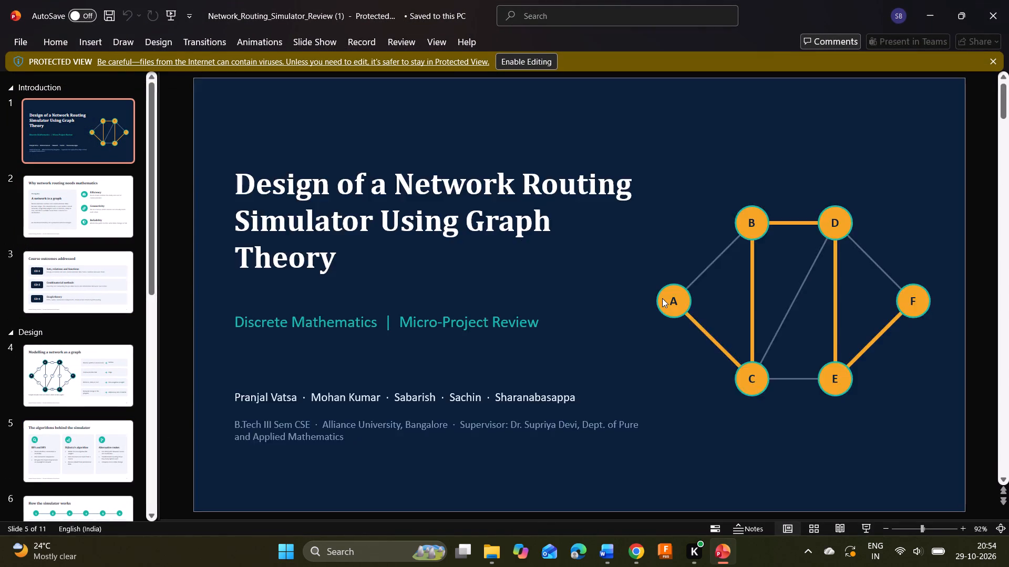
{"action": "scroll", "coordinate": [662, 298], "scroll_direction": "up", "scroll_amount": 3}
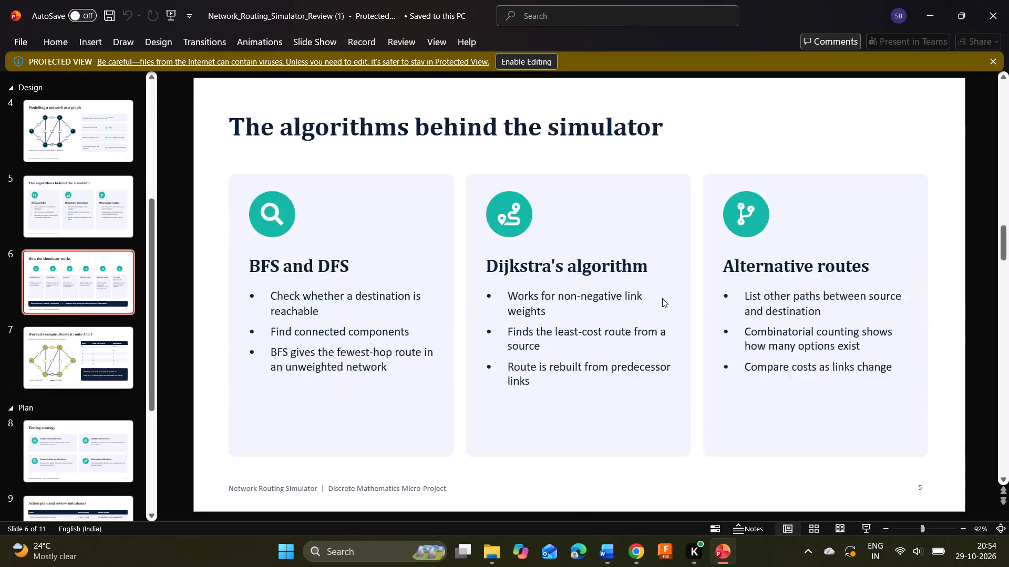
{"action": "scroll", "coordinate": [662, 298], "scroll_direction": "up", "scroll_amount": 5}
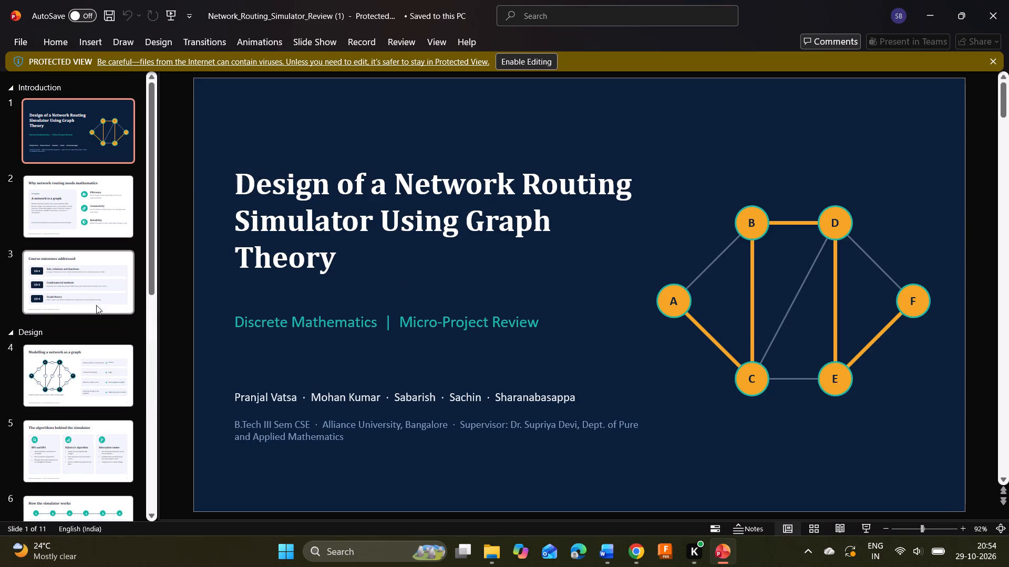
{"action": "left_click", "coordinate": [46, 173]}
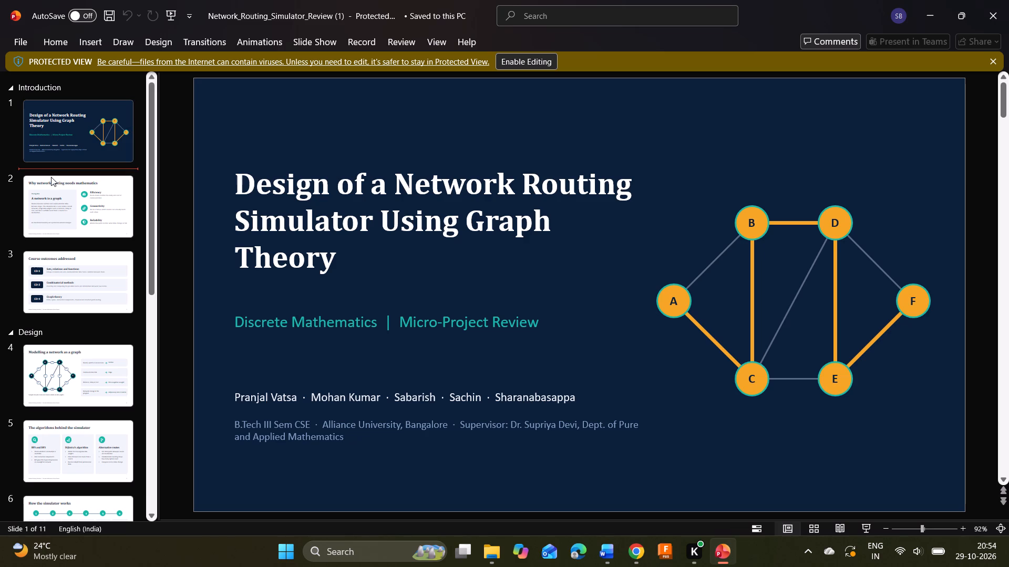
{"action": "left_click", "coordinate": [30, 154]}
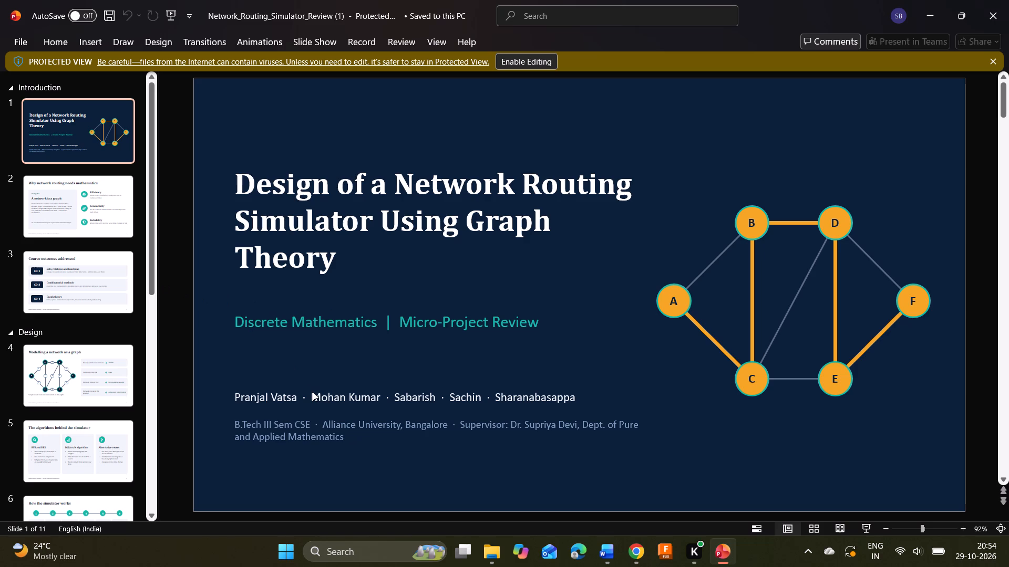
{"action": "scroll", "coordinate": [313, 392], "scroll_direction": "down", "scroll_amount": 2}
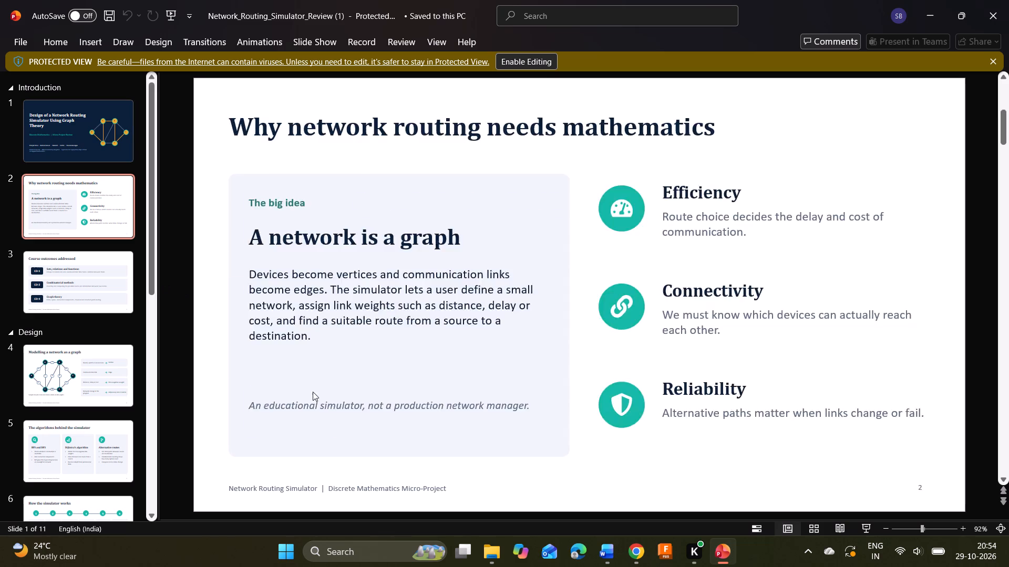
{"action": "scroll", "coordinate": [313, 392], "scroll_direction": "down", "scroll_amount": 2}
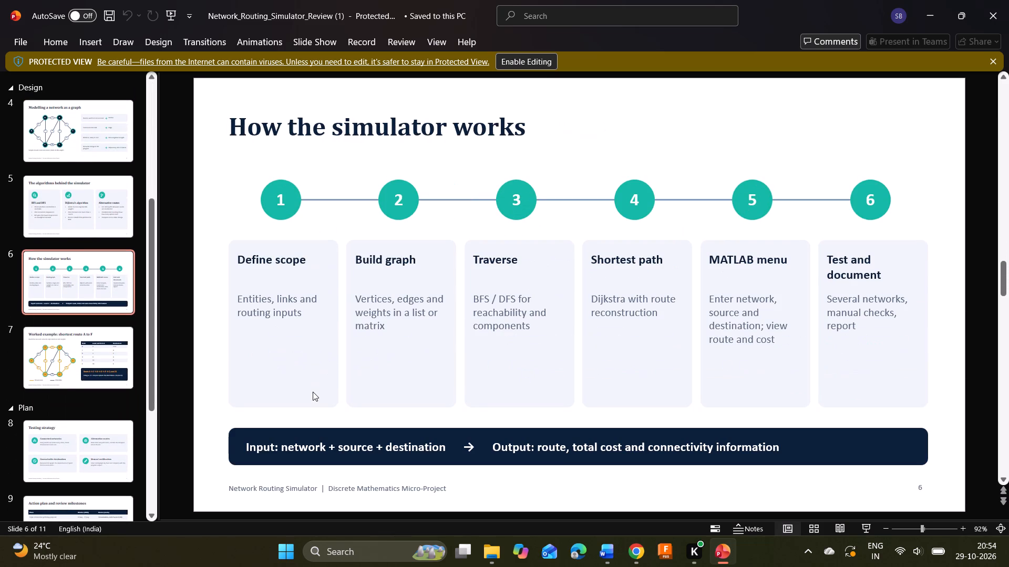
{"action": "scroll", "coordinate": [313, 392], "scroll_direction": "up", "scroll_amount": 10}
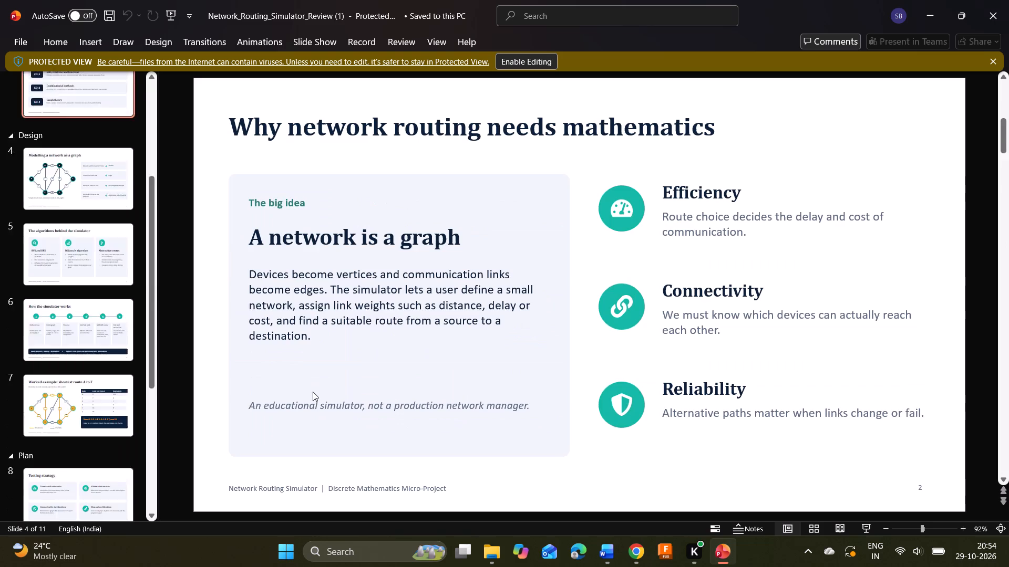
{"action": "scroll", "coordinate": [313, 392], "scroll_direction": "up", "scroll_amount": 10}
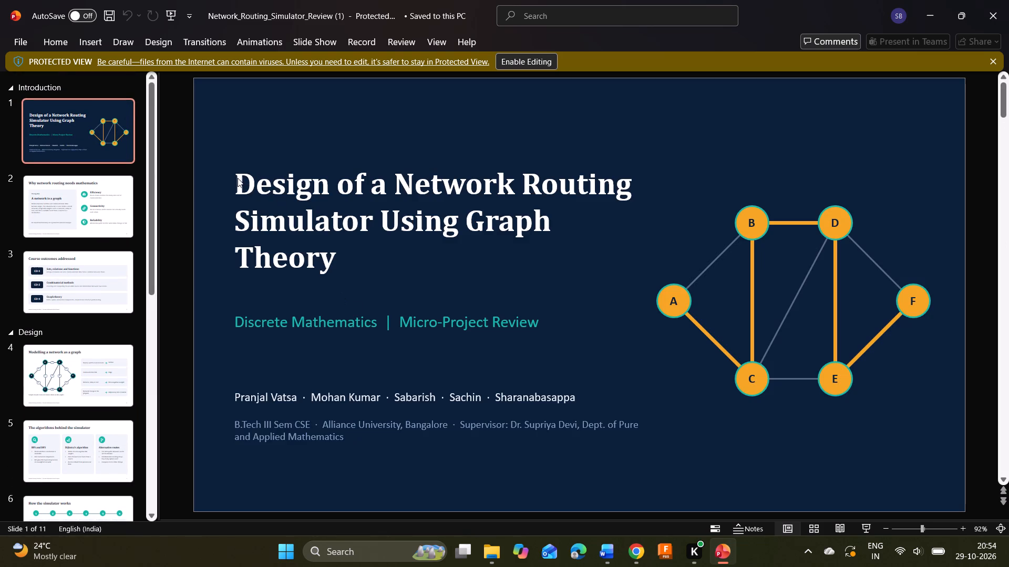
Copy the title "Design of a Network Routing Simulator Using Graph Theory" from slide 1 into the Word report, above the Rationale section.
{"action": "left_click_drag", "start_coordinate": [238, 177], "coordinate": [344, 267]}
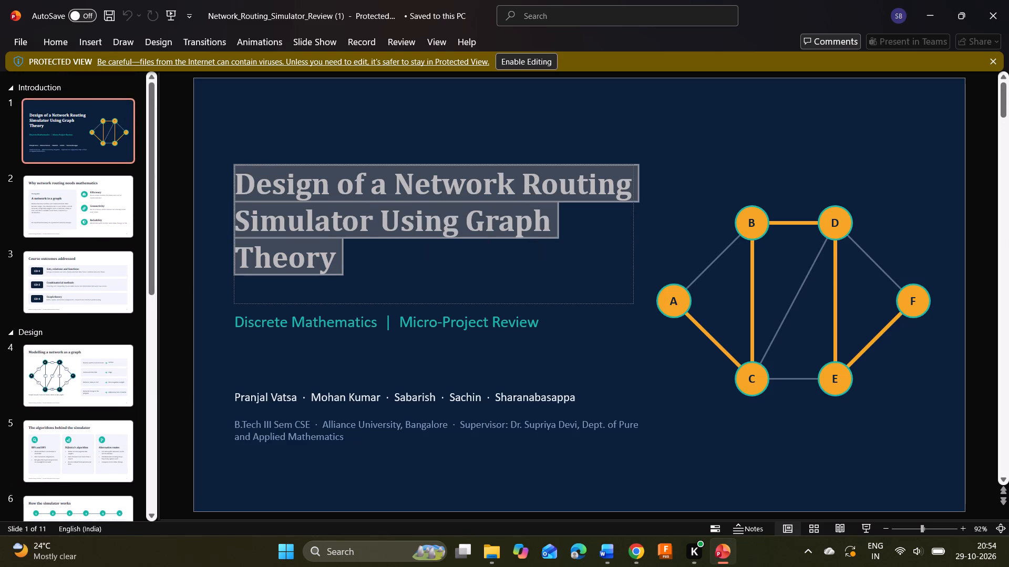
{"action": "key", "text": "ctrl+c"}
{"action": "left_click", "coordinate": [603, 541]}
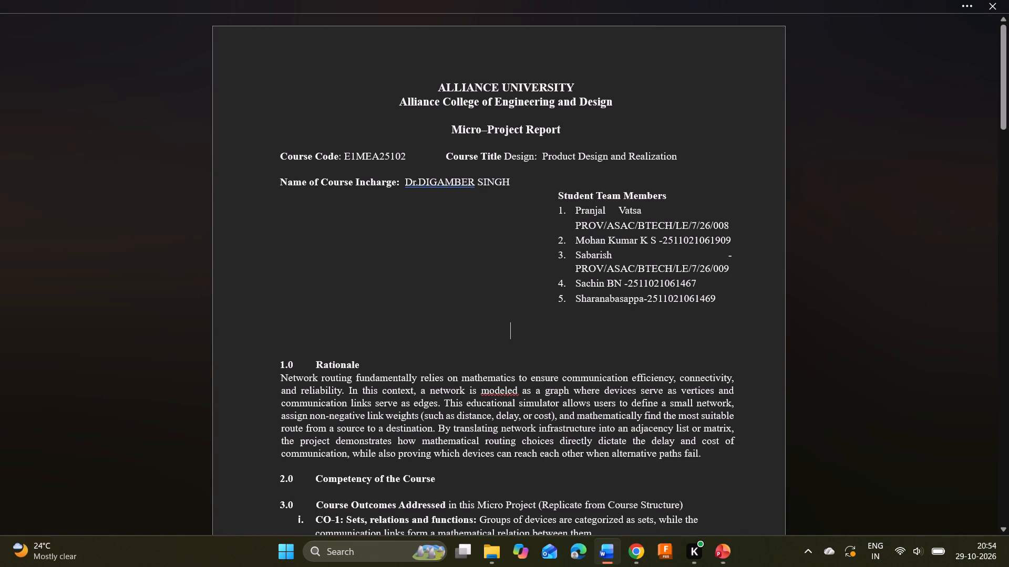
{"action": "key", "text": "ctrl+v"}
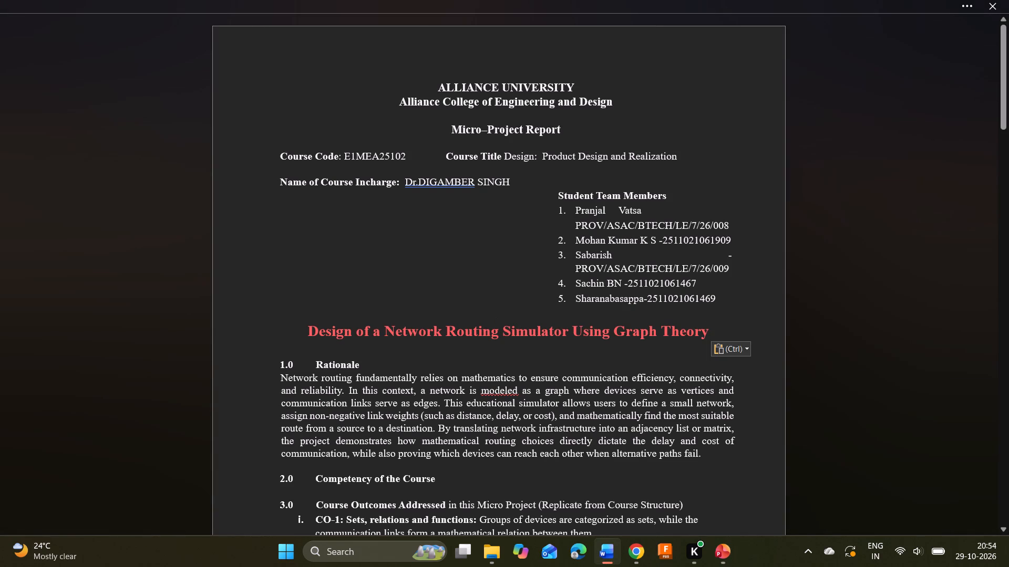
Read through the Word report from the project title down to the References section on the last page.
{"action": "scroll", "coordinate": [577, 460], "scroll_direction": "down", "scroll_amount": 1}
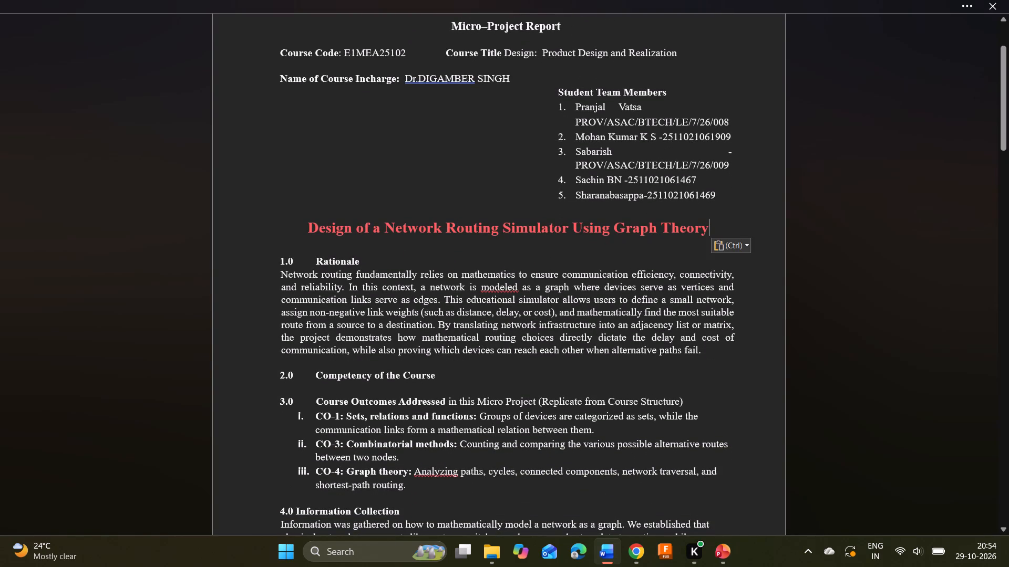
{"action": "scroll", "coordinate": [462, 317], "scroll_direction": "down", "scroll_amount": 2}
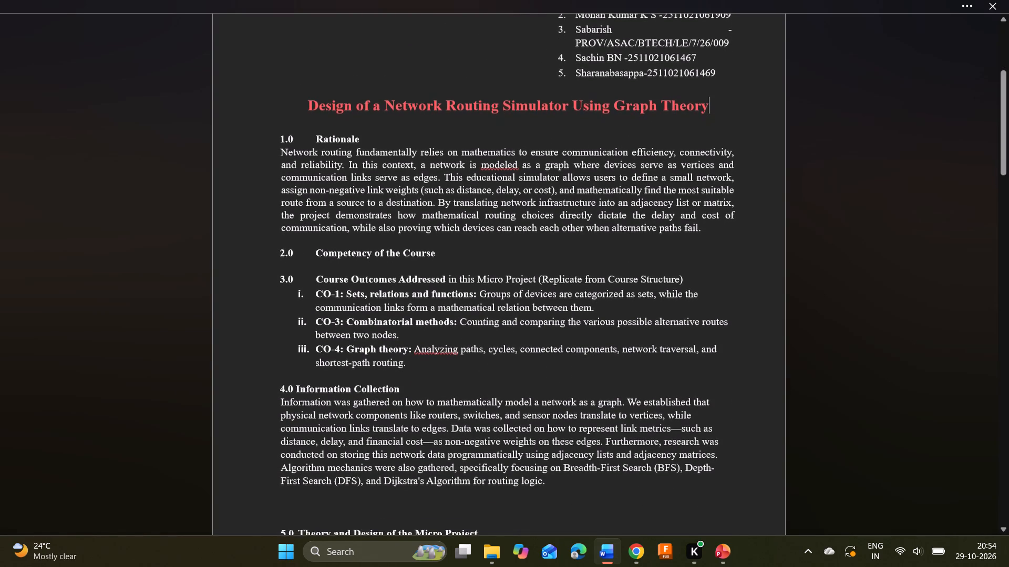
{"action": "scroll", "coordinate": [462, 317], "scroll_direction": "down", "scroll_amount": 1}
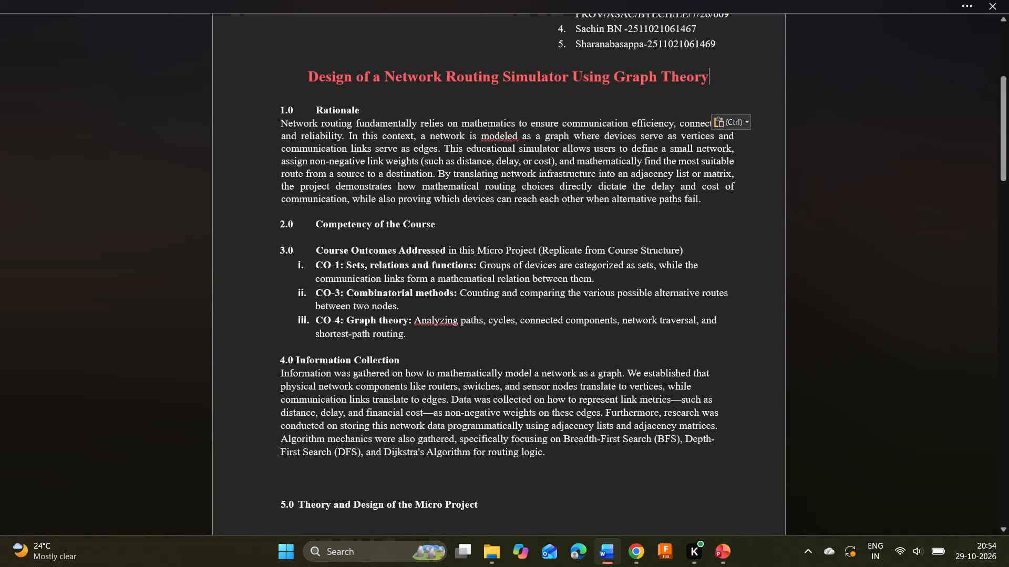
{"action": "scroll", "coordinate": [462, 317], "scroll_direction": "down", "scroll_amount": 4}
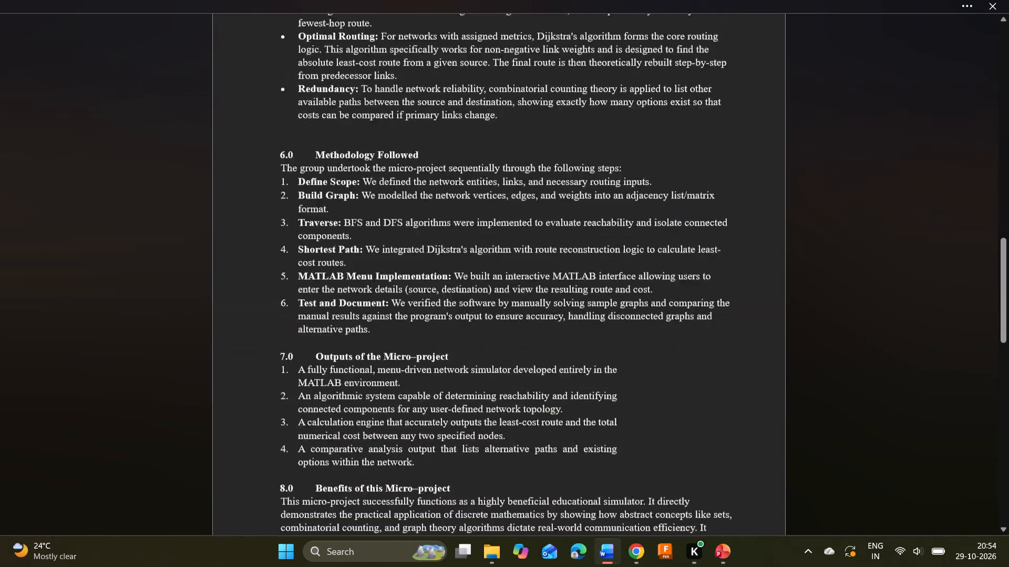
{"action": "scroll", "coordinate": [462, 317], "scroll_direction": "down", "scroll_amount": 3}
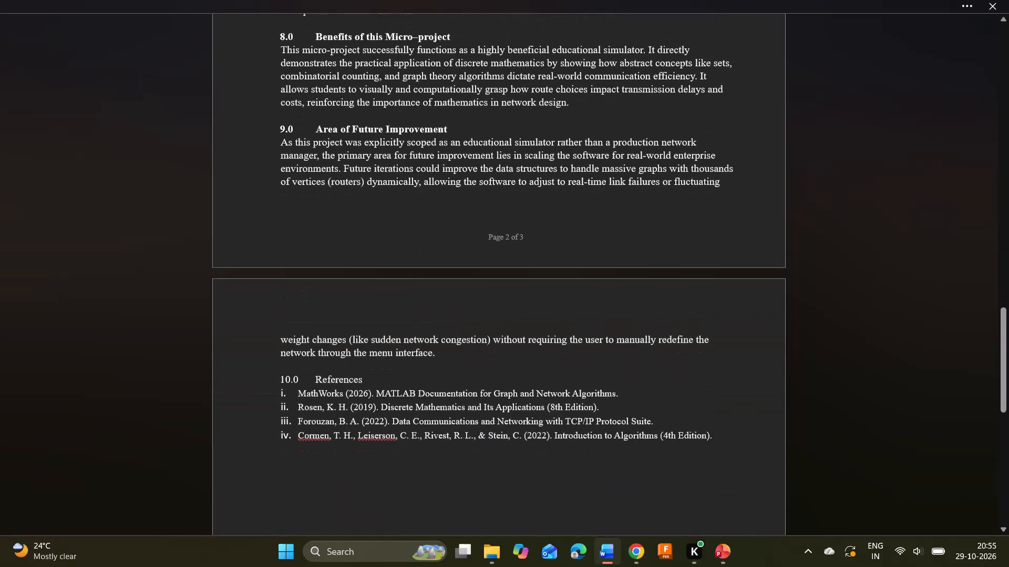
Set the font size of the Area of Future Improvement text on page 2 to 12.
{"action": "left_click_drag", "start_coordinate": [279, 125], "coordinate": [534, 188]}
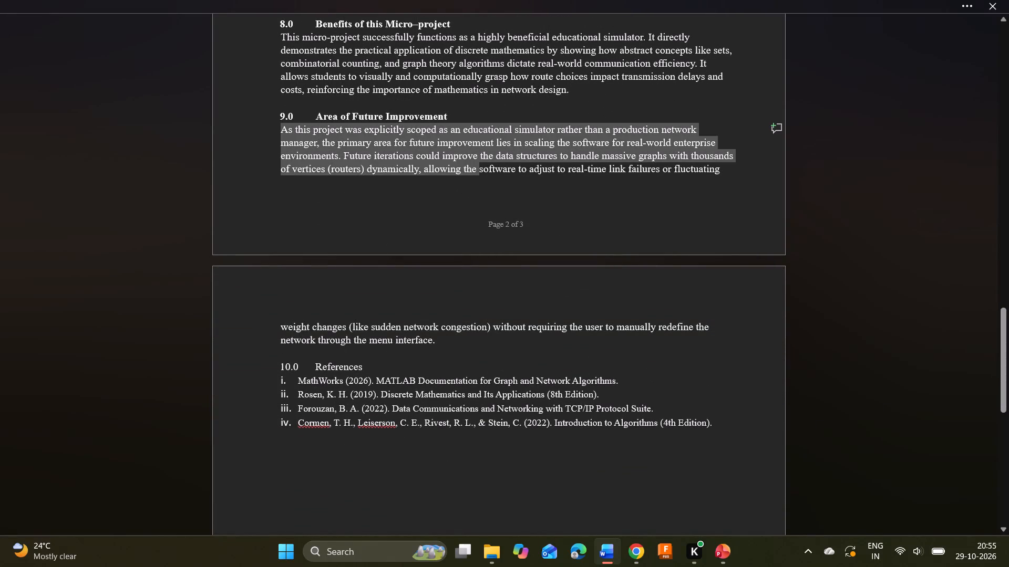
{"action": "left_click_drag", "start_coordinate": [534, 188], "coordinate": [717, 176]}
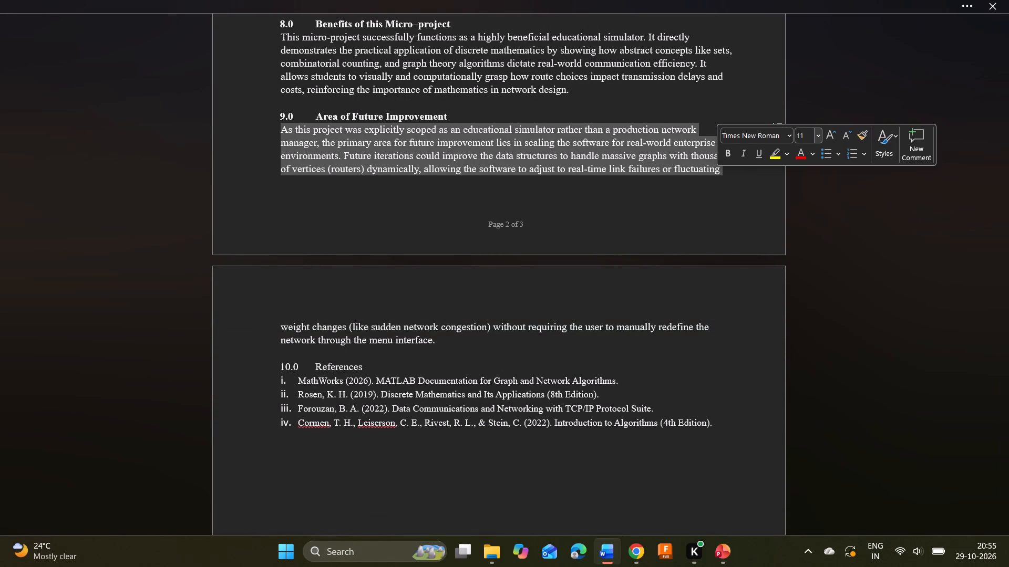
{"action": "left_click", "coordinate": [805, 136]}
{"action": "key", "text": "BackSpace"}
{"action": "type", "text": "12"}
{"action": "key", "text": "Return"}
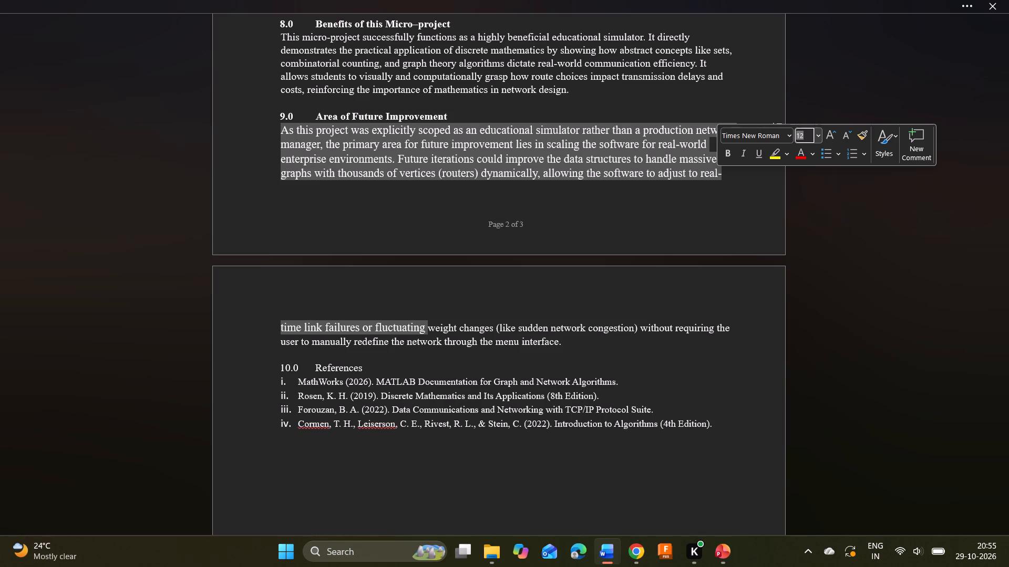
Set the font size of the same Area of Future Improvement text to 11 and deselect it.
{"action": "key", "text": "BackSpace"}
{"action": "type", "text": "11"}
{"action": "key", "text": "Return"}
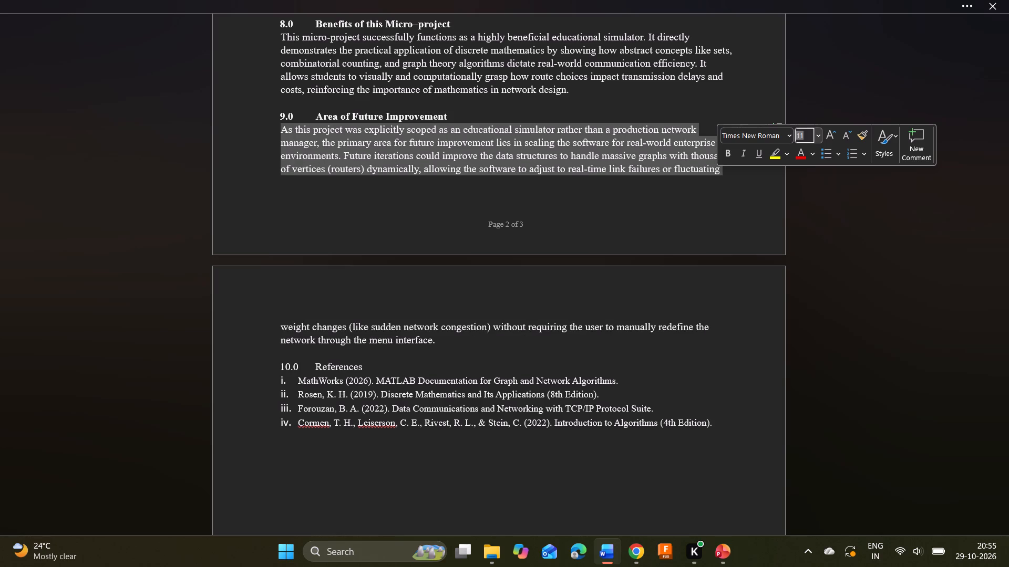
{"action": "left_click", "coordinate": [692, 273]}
Correct the flagged word "modeled" in the Rationale paragraph to the suggested spelling "modelled".
{"action": "scroll", "coordinate": [692, 273], "scroll_direction": "down", "scroll_amount": 4}
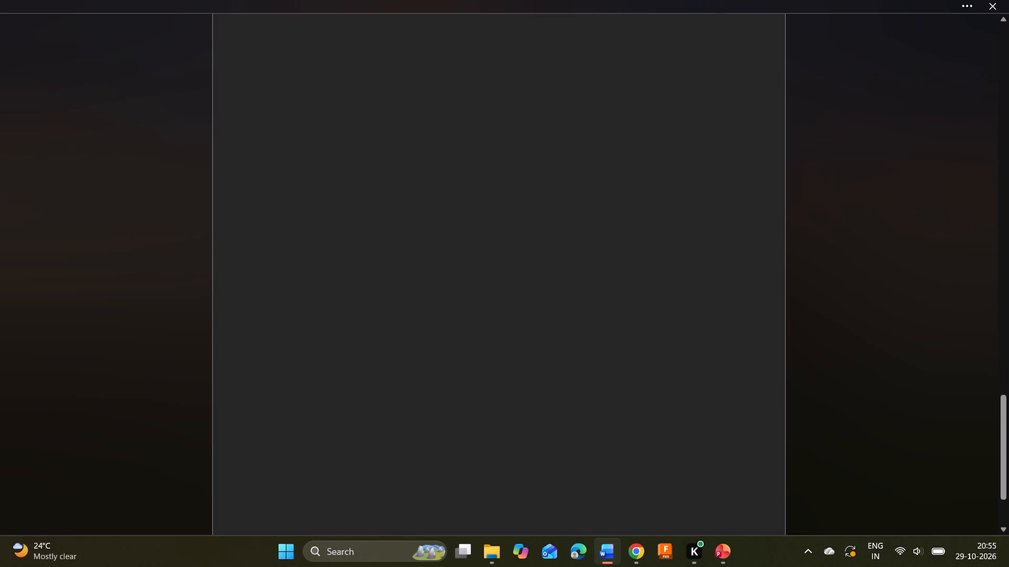
{"action": "scroll", "coordinate": [692, 273], "scroll_direction": "down", "scroll_amount": 1}
{"action": "scroll", "coordinate": [692, 273], "scroll_direction": "up", "scroll_amount": 6}
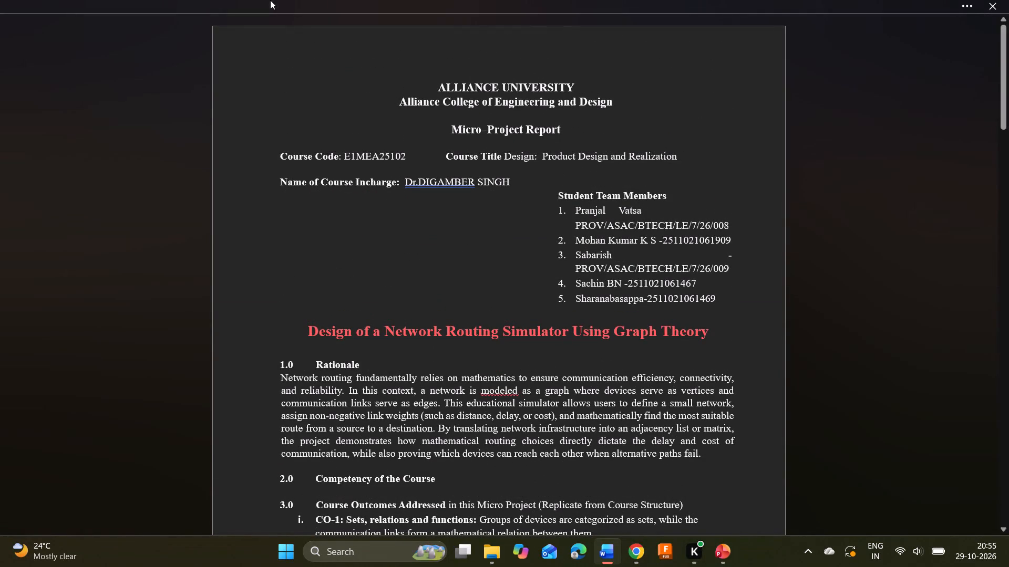
{"action": "left_click", "coordinate": [267, 0]}
{"action": "scroll", "coordinate": [274, 50], "scroll_direction": "up", "scroll_amount": 1}
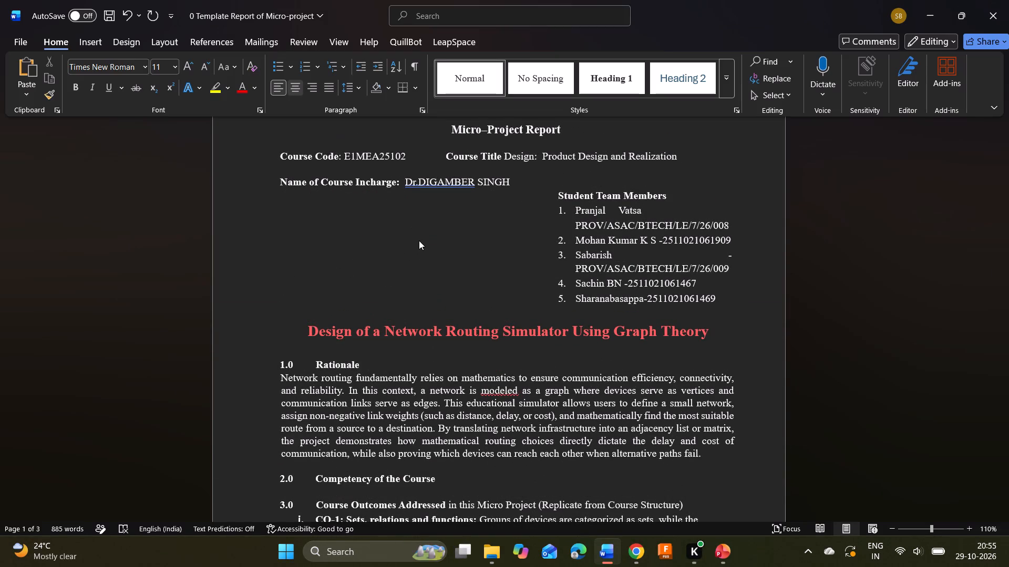
{"action": "scroll", "coordinate": [419, 240], "scroll_direction": "down", "scroll_amount": 2}
{"action": "scroll", "coordinate": [428, 254], "scroll_direction": "up", "scroll_amount": 1}
{"action": "left_click", "coordinate": [505, 343]}
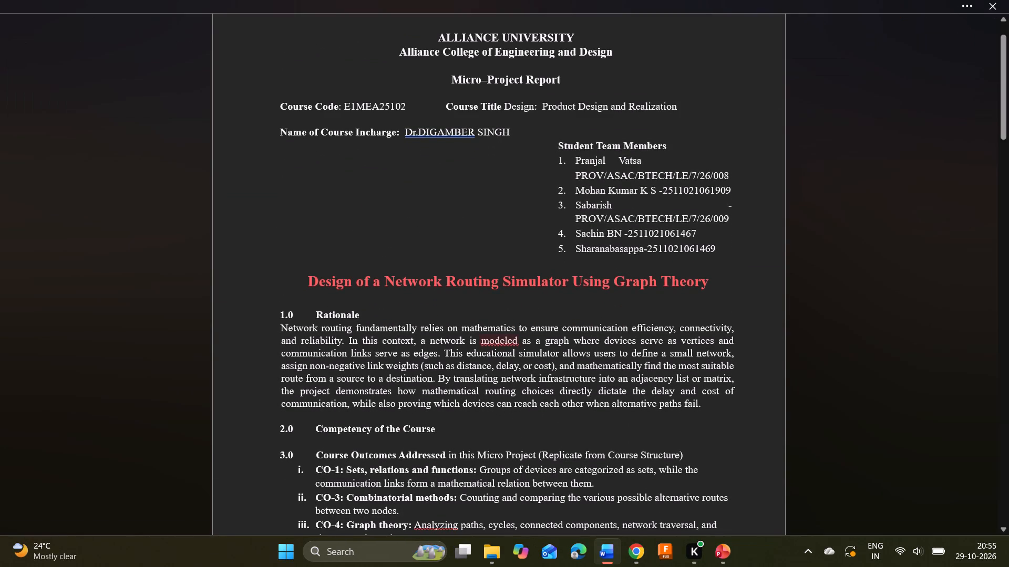
{"action": "left_click", "coordinate": [505, 343]}
{"action": "left_click", "coordinate": [521, 384]}
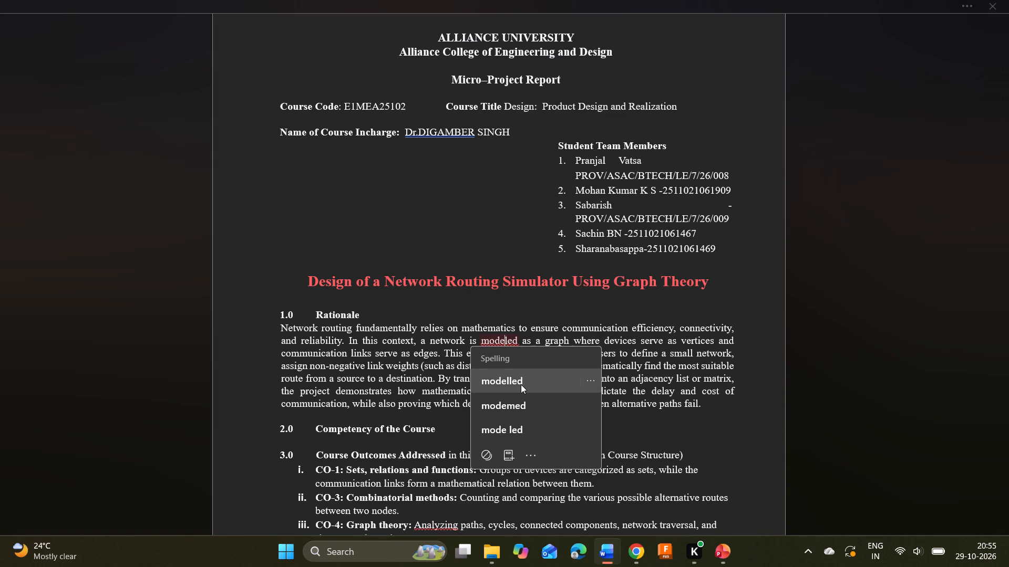
Look through the report down to the end of its last page and return to the first page.
{"action": "scroll", "coordinate": [518, 402], "scroll_direction": "up", "scroll_amount": 1}
{"action": "scroll", "coordinate": [551, 455], "scroll_direction": "down", "scroll_amount": 5}
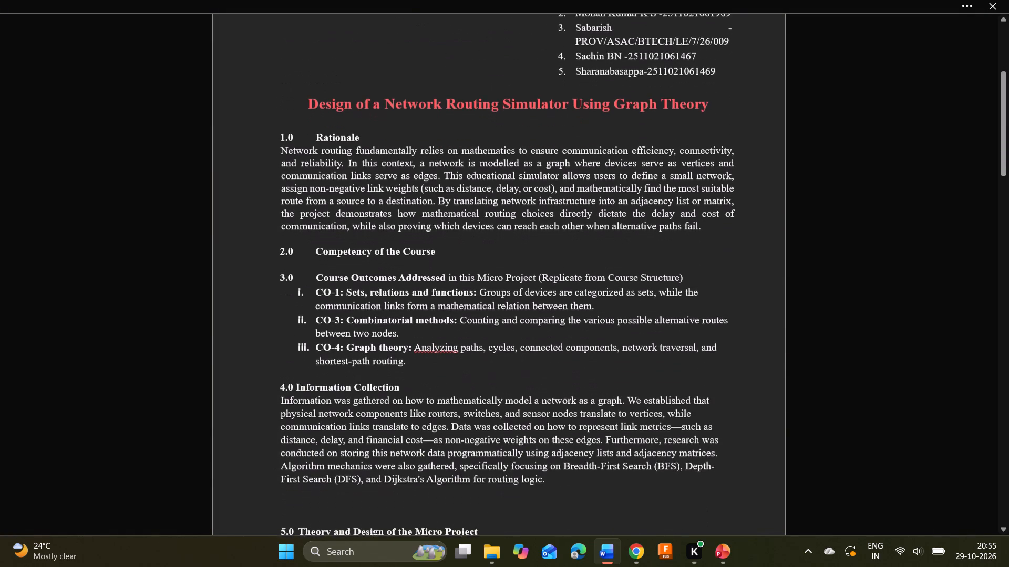
{"action": "scroll", "coordinate": [551, 455], "scroll_direction": "down", "scroll_amount": 1}
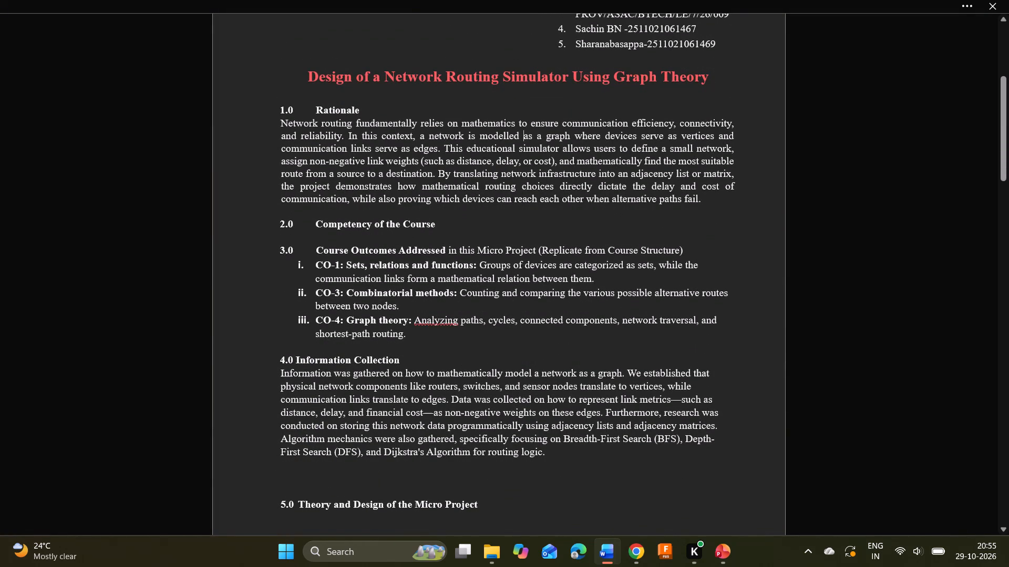
{"action": "scroll", "coordinate": [551, 455], "scroll_direction": "down", "scroll_amount": 20}
{"action": "scroll", "coordinate": [551, 455], "scroll_direction": "down", "scroll_amount": 20}
{"action": "scroll", "coordinate": [551, 455], "scroll_direction": "down", "scroll_amount": 20}
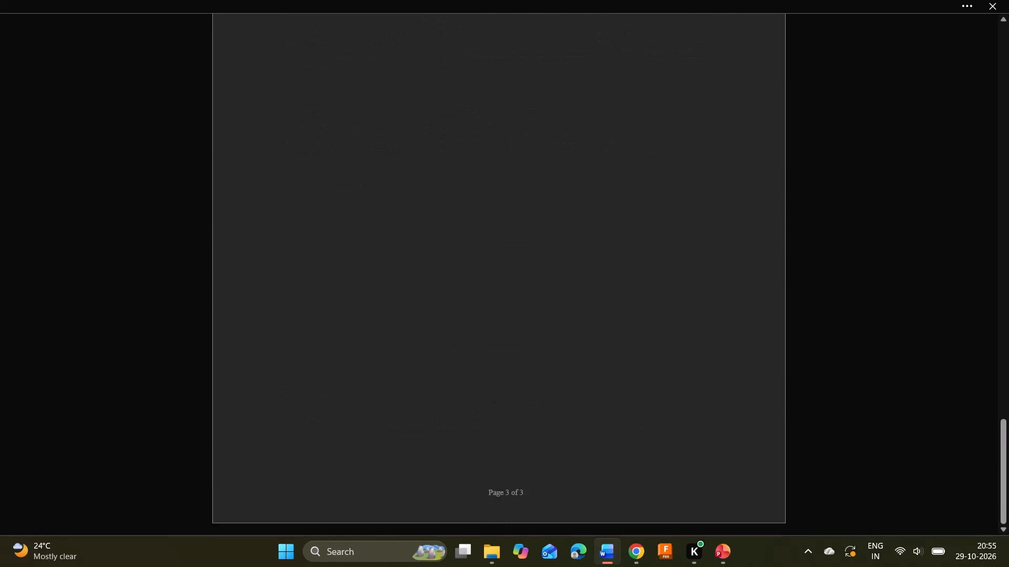
{"action": "scroll", "coordinate": [551, 455], "scroll_direction": "up", "scroll_amount": 14}
{"action": "scroll", "coordinate": [551, 455], "scroll_direction": "up", "scroll_amount": 9}
{"action": "scroll", "coordinate": [551, 455], "scroll_direction": "up", "scroll_amount": 20}
{"action": "scroll", "coordinate": [551, 455], "scroll_direction": "up", "scroll_amount": 20}
{"action": "scroll", "coordinate": [551, 455], "scroll_direction": "up", "scroll_amount": 7}
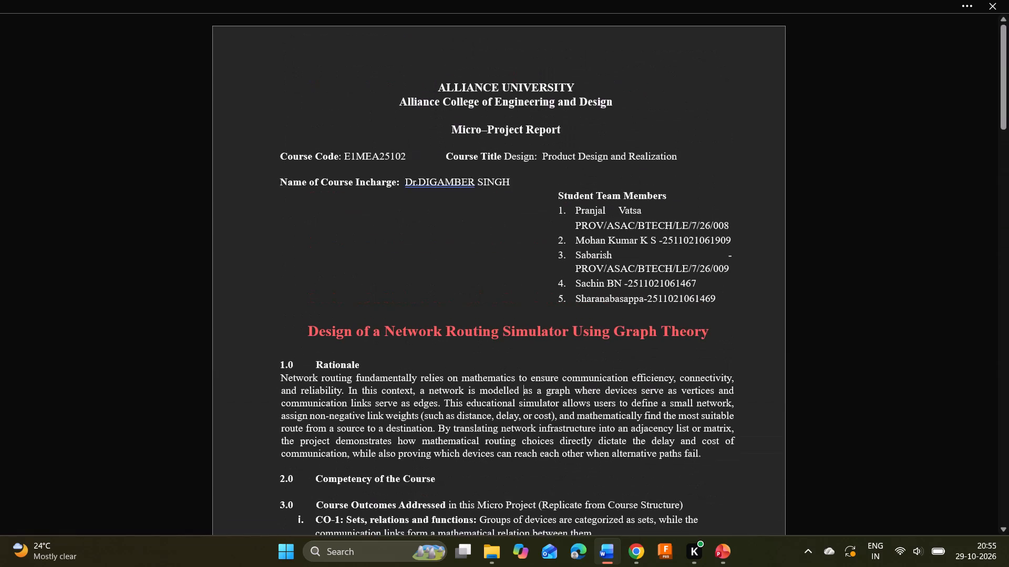
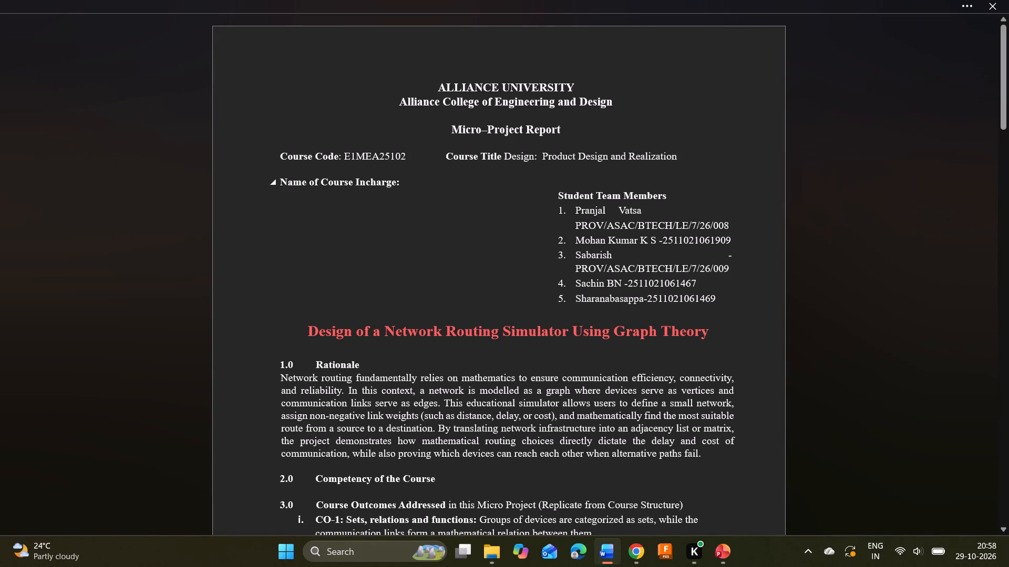
Enter the course in-charge's name, starting with "D", after the "Name of Course Incharge:" label on the first page.
{"action": "key", "text": "d"}
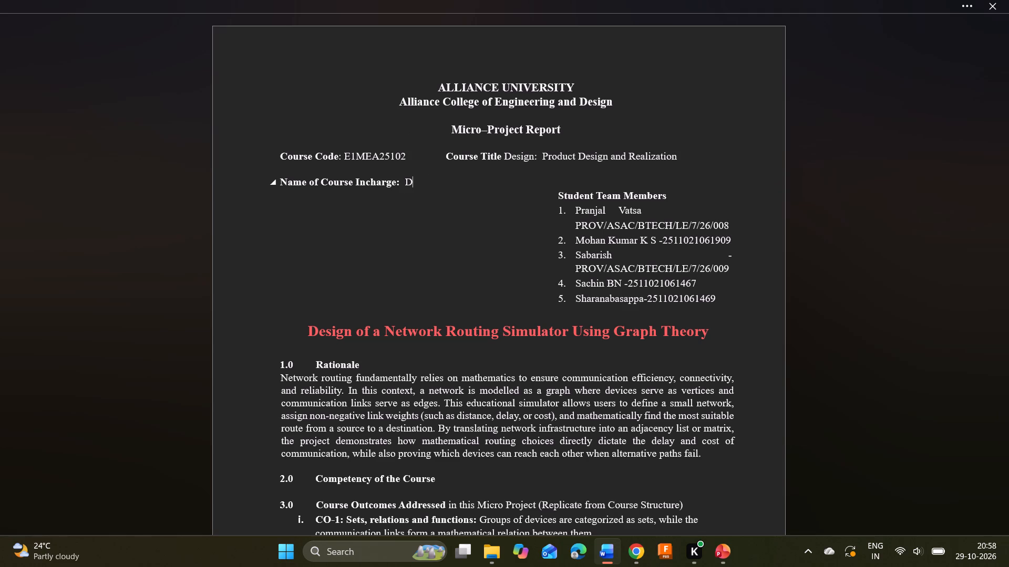
Complete the title "Dr." and enter the course in-charge's name after it on the "Name of Course Incharge:" line.
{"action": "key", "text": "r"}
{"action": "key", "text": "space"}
{"action": "key", "text": "BackSpace"}
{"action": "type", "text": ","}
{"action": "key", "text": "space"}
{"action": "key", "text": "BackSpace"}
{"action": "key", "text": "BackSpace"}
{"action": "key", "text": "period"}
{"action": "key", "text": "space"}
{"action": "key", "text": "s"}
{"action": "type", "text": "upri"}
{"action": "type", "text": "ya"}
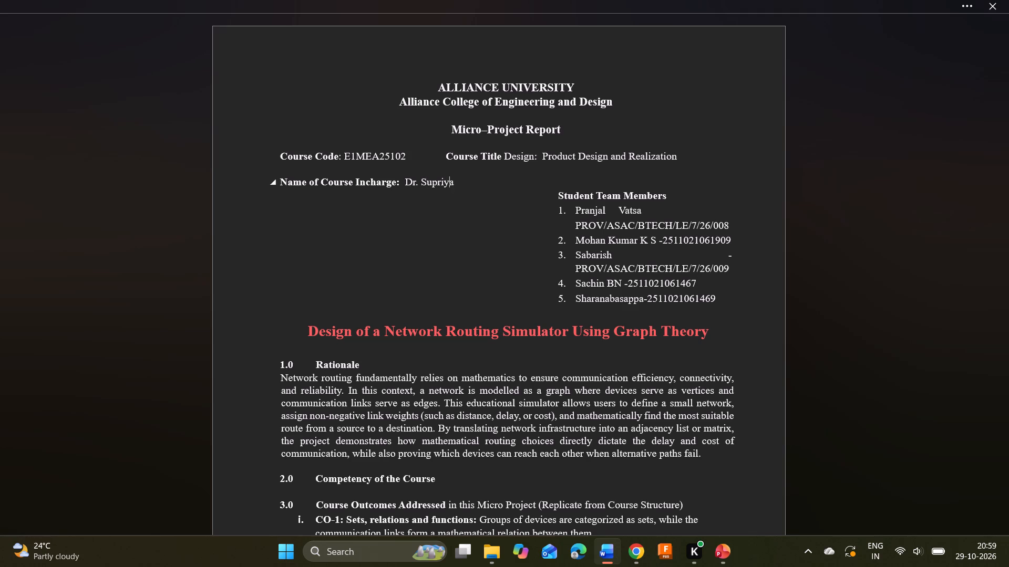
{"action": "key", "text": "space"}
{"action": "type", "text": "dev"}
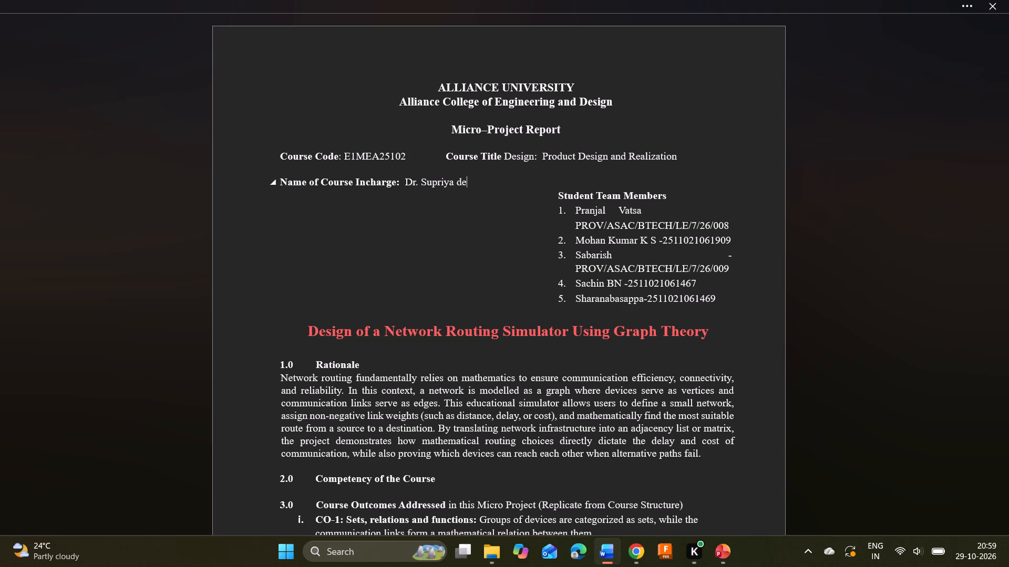
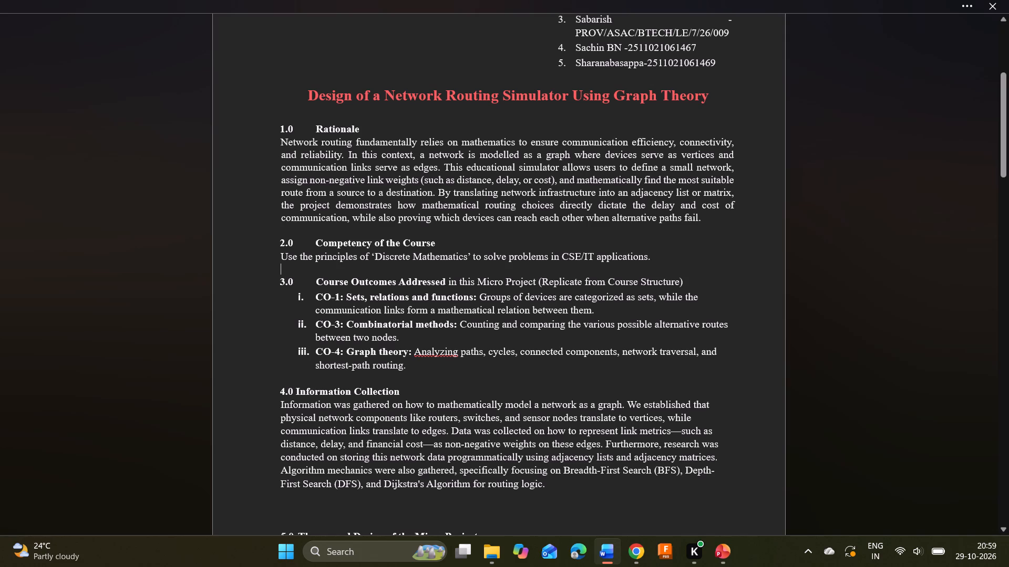
Select the non-bold text after "Course Outcomes Addressed" in the section 3.0 heading, from "in this Micro Project" into the word "Structure".
{"action": "left_click_drag", "start_coordinate": [449, 282], "coordinate": [659, 281]}
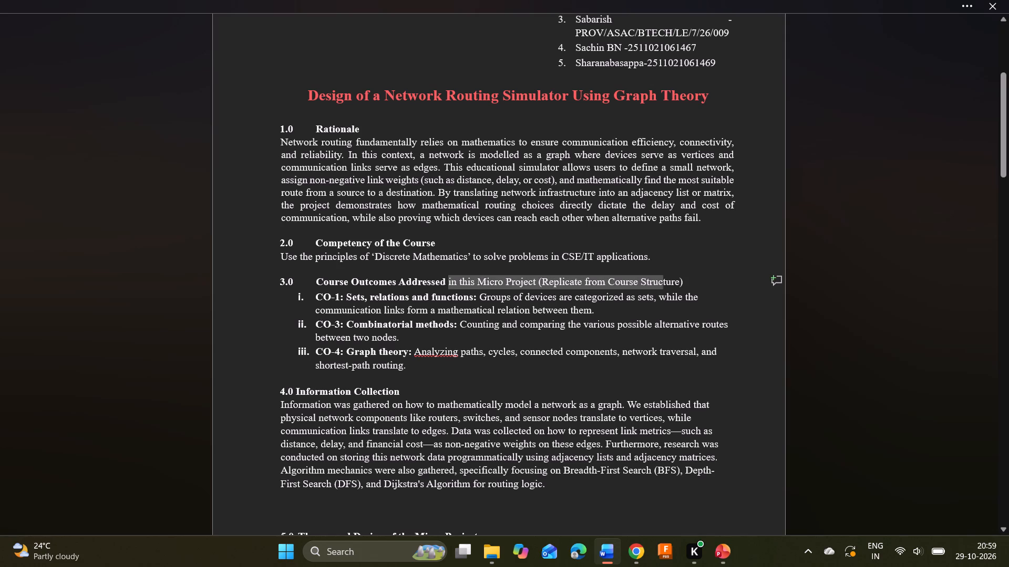
Delete "in this Micro Project (Replicate from Course Structure)" from heading 3.0, leaving only "Course Outcomes Addressed".
{"action": "left_click_drag", "start_coordinate": [659, 281], "coordinate": [686, 281]}
{"action": "key", "text": "BackSpace"}
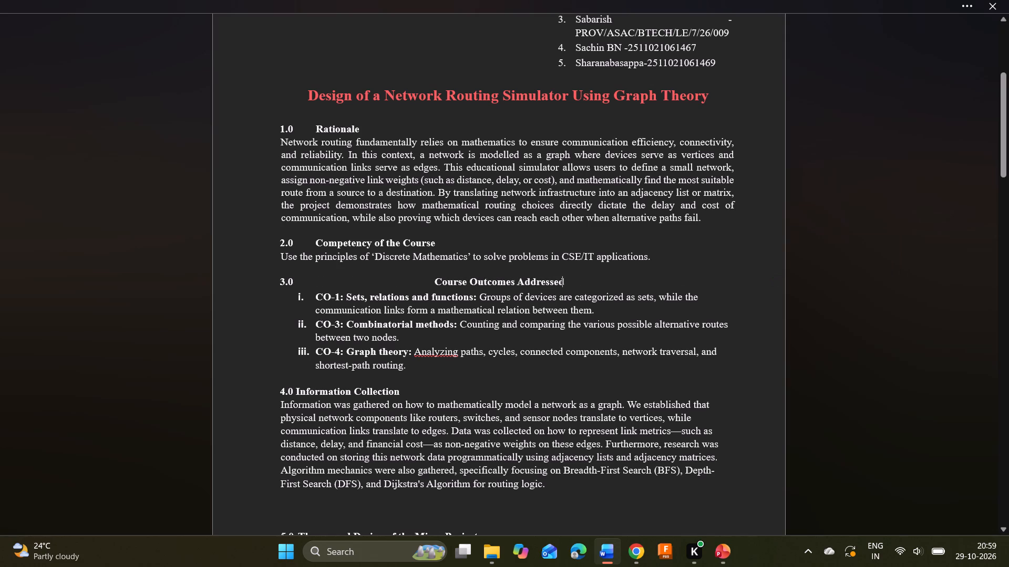
Reduce the wide gap after the number to a single space in headings 3.0 Course Outcomes Addressed and 2.0 Competency of the Course.
{"action": "left_click", "coordinate": [430, 288]}
{"action": "key", "text": "BackSpace"}
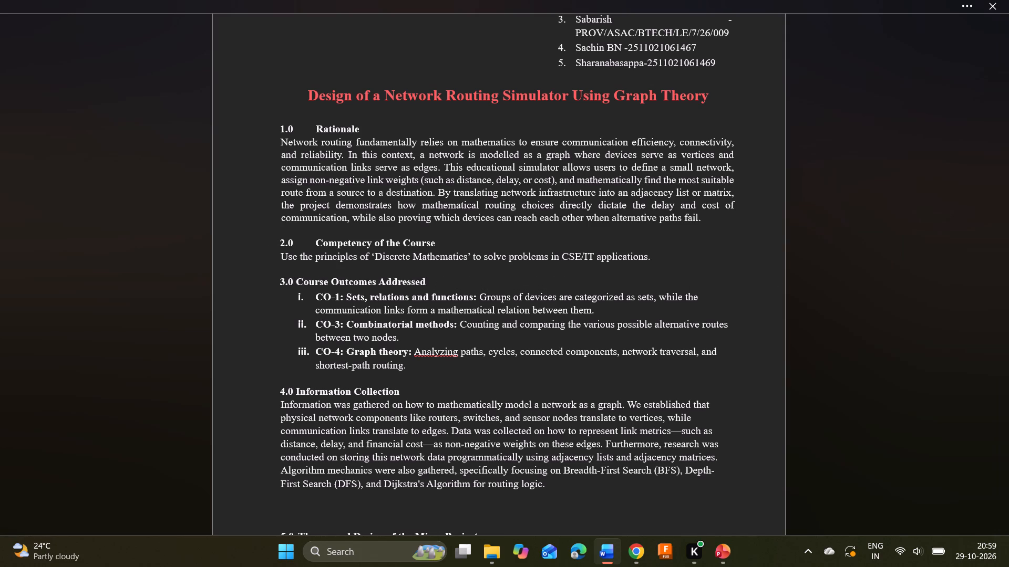
{"action": "left_click", "coordinate": [319, 237]}
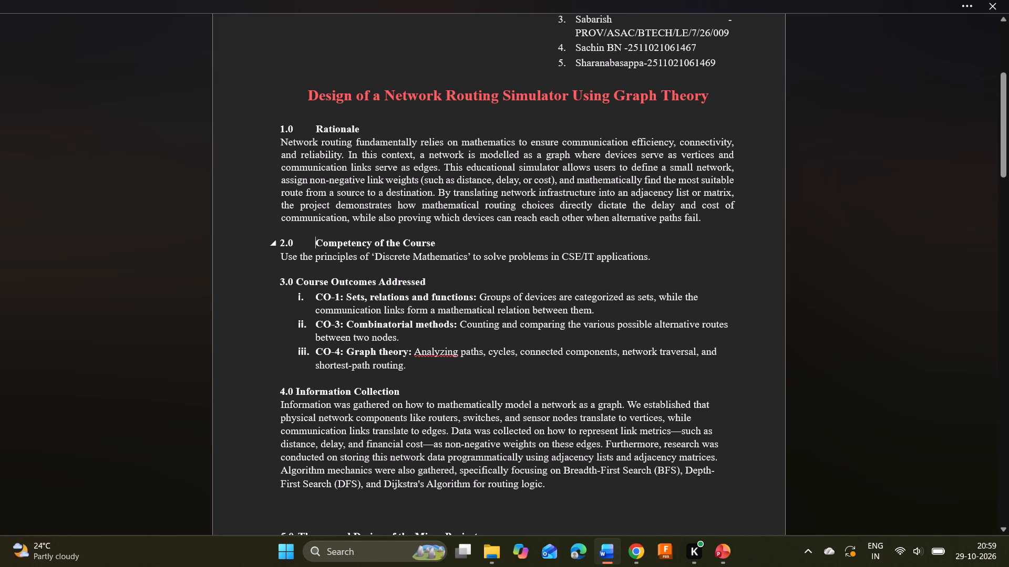
{"action": "key", "text": "BackSpace"}
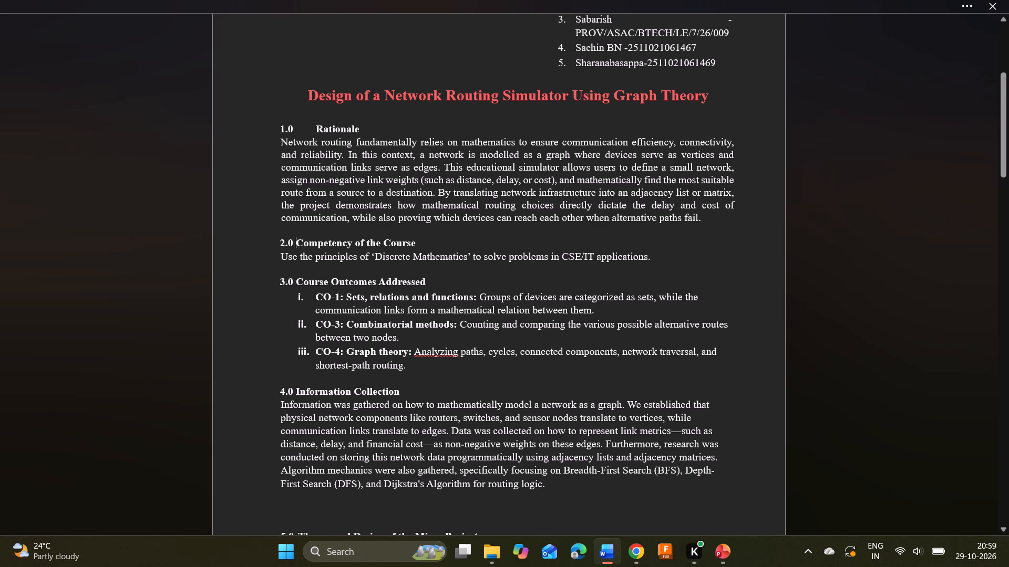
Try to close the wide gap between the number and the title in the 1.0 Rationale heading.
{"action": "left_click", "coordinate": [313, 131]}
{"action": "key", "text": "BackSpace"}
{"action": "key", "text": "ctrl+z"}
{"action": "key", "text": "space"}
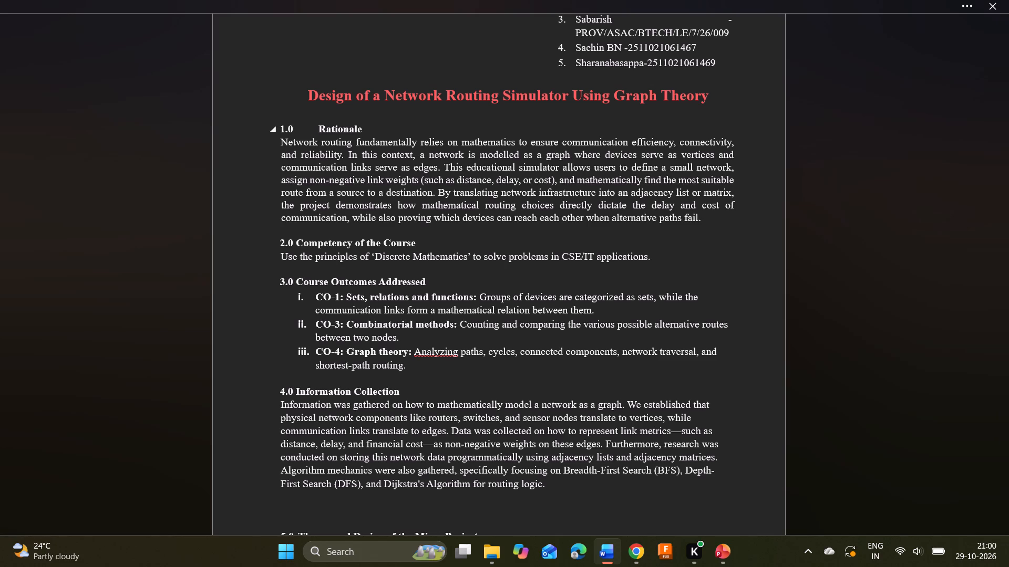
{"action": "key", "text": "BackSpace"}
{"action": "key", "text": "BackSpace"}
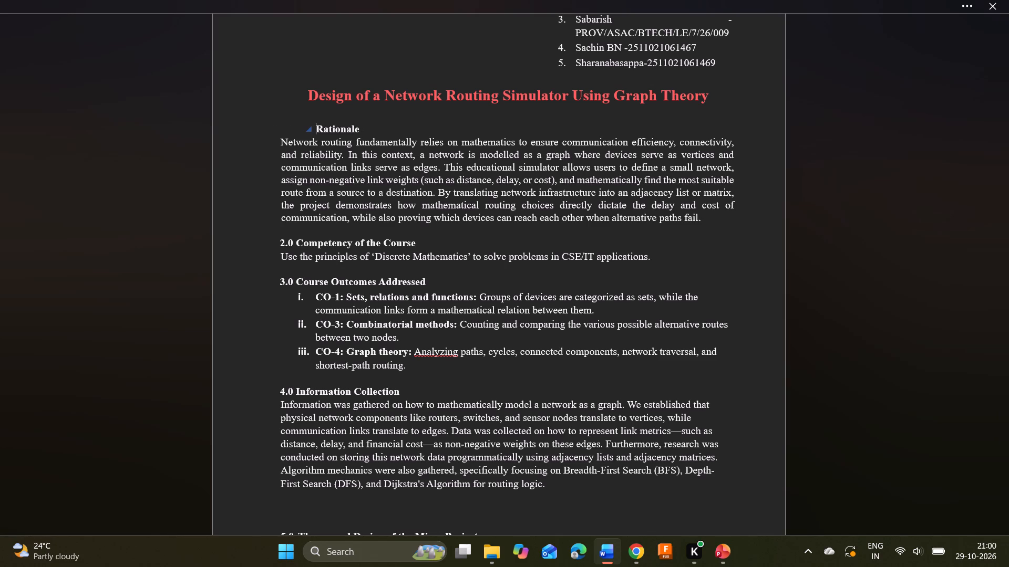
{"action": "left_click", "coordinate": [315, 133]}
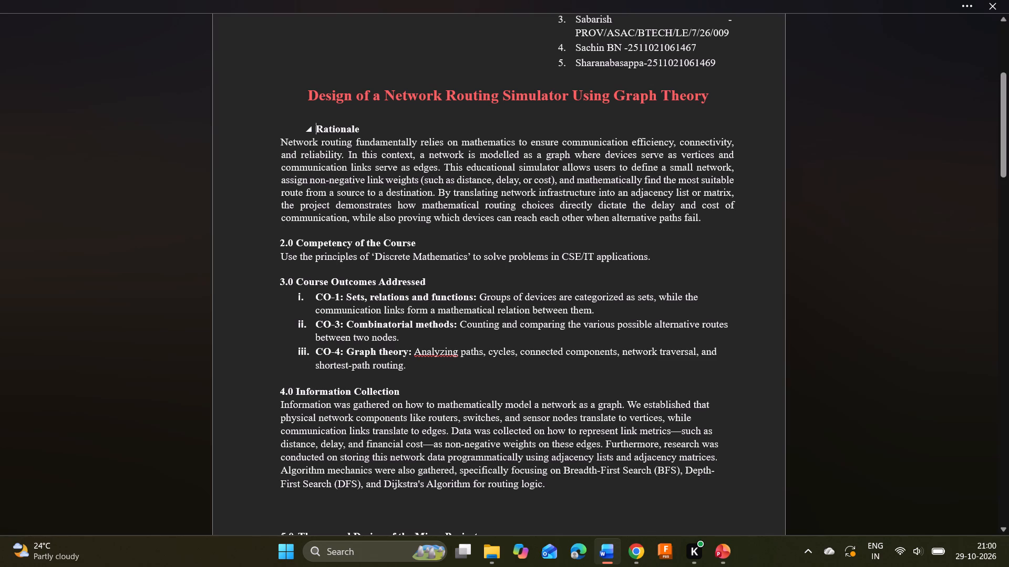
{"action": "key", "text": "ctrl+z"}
Replace the automatic numbering of the Rationale heading with a manually entered "1.0" and a space before the title.
{"action": "left_click", "coordinate": [270, 123]}
{"action": "left_click", "coordinate": [322, 228]}
{"action": "left_click", "coordinate": [296, 145]}
{"action": "left_click", "coordinate": [302, 129]}
{"action": "key", "text": "BackSpace"}
{"action": "key", "text": "BackSpace"}
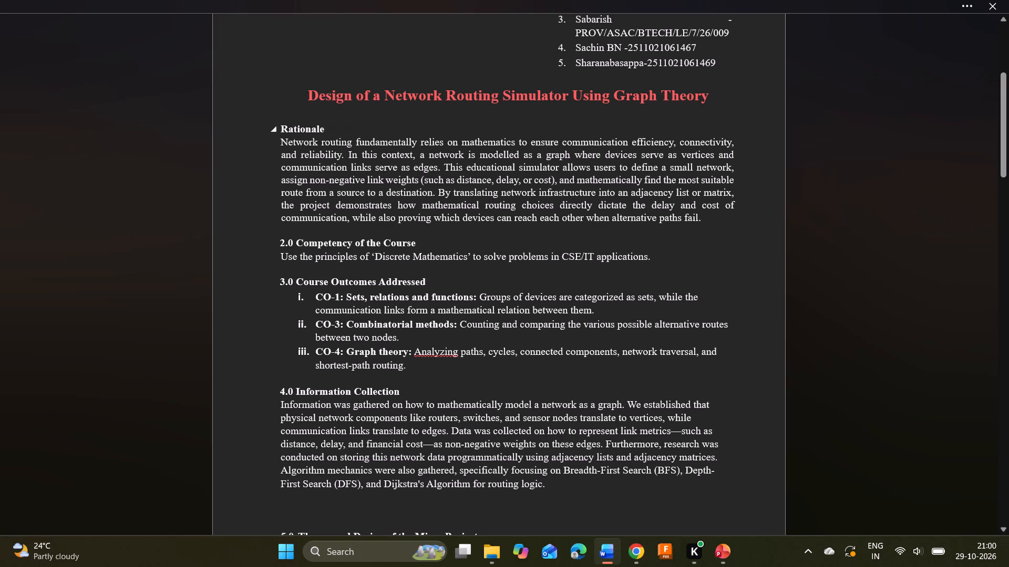
{"action": "type", "text": "1."}
{"action": "key", "text": "0"}
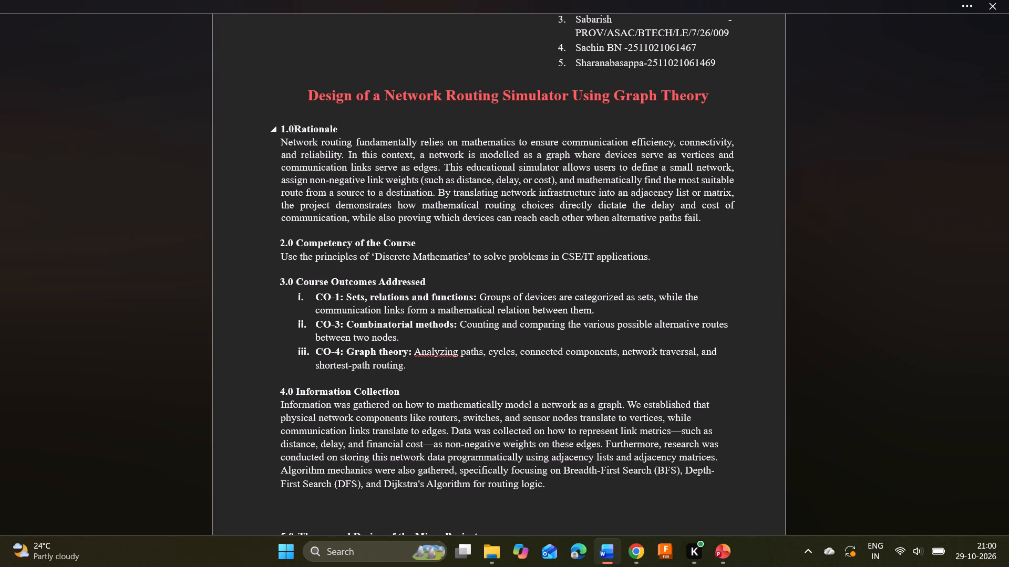
{"action": "key", "text": "space"}
Add an extra space after the number in headings 2.0 Competency of the Course and 3.0 Course Outcomes Addressed.
{"action": "scroll", "coordinate": [365, 247], "scroll_direction": "down", "scroll_amount": 1}
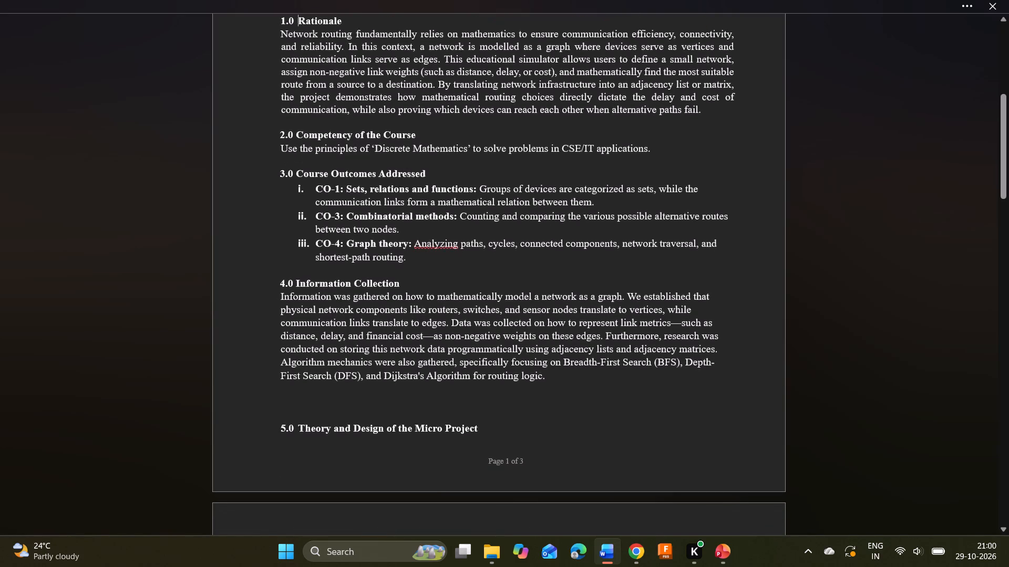
{"action": "right_click", "coordinate": [365, 247]}
{"action": "left_click", "coordinate": [296, 131]}
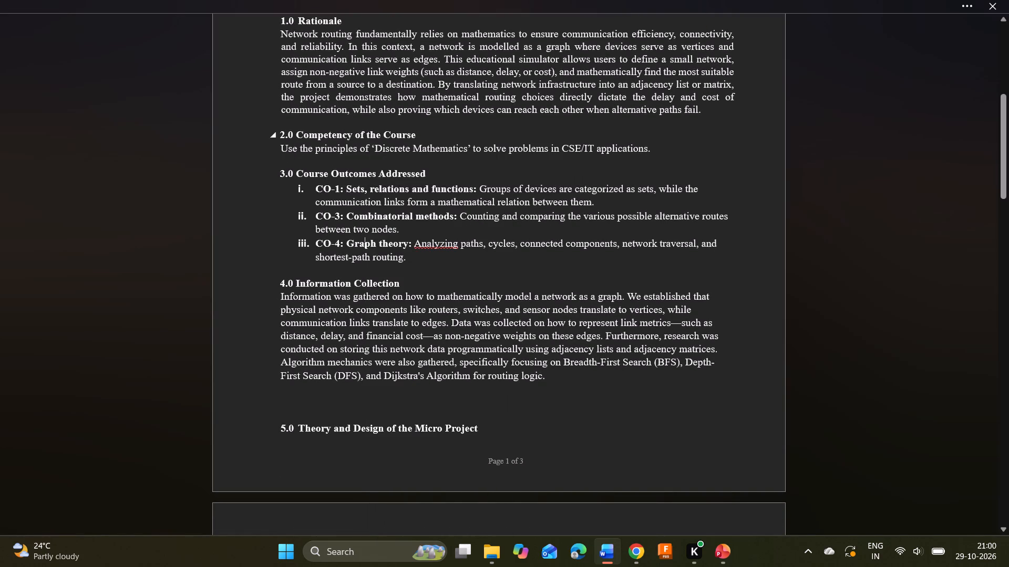
{"action": "left_click", "coordinate": [296, 131]}
{"action": "key", "text": "space"}
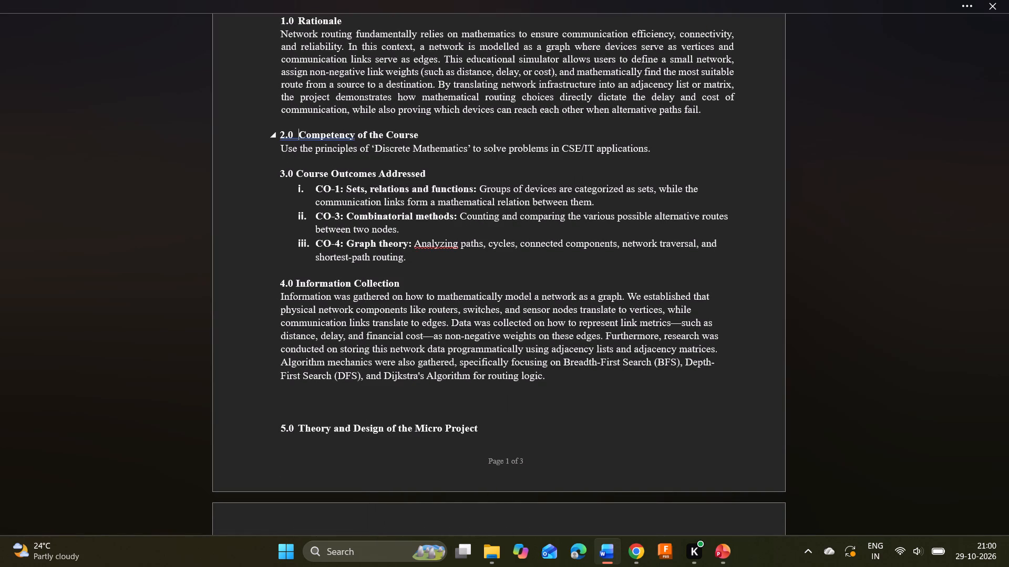
{"action": "left_click", "coordinate": [295, 174]}
{"action": "key", "text": "space"}
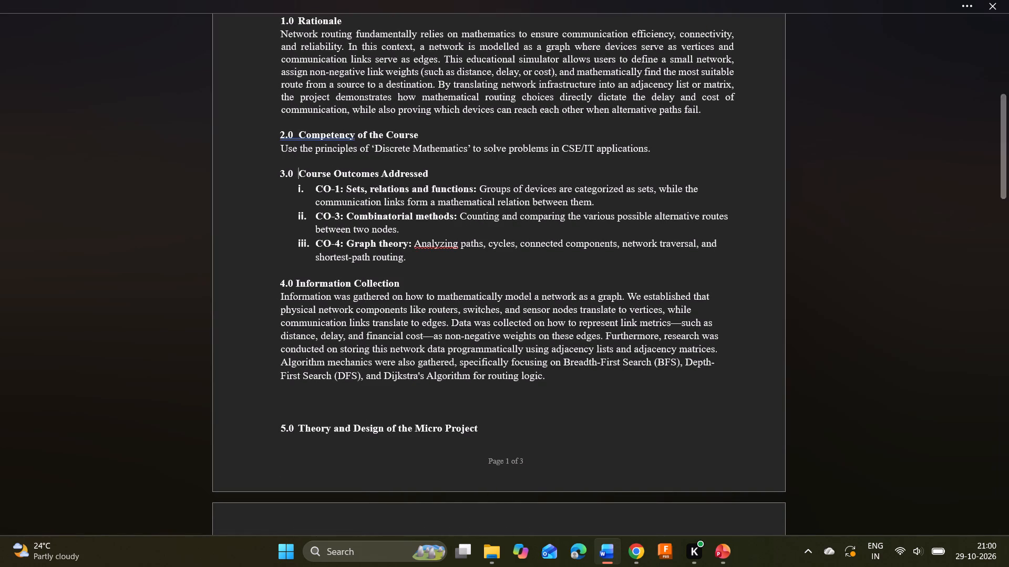
Replace the wide gap after the number with two spaces in headings 6.0 Methodology Followed and 7.0 Outputs of the Micro-project.
{"action": "scroll", "coordinate": [325, 348], "scroll_direction": "down", "scroll_amount": 1}
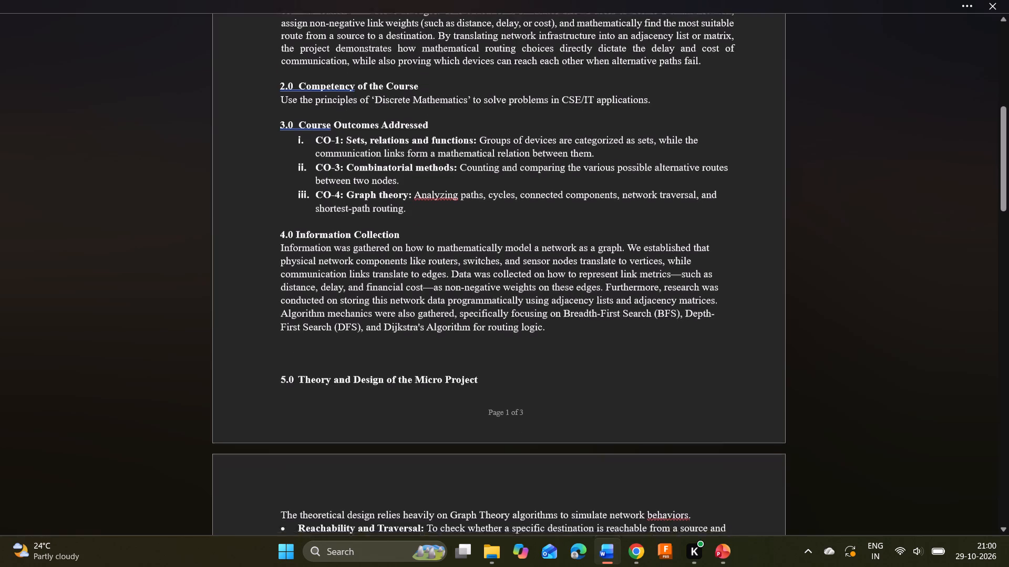
{"action": "scroll", "coordinate": [325, 348], "scroll_direction": "down", "scroll_amount": 1}
{"action": "scroll", "coordinate": [308, 396], "scroll_direction": "down", "scroll_amount": 2}
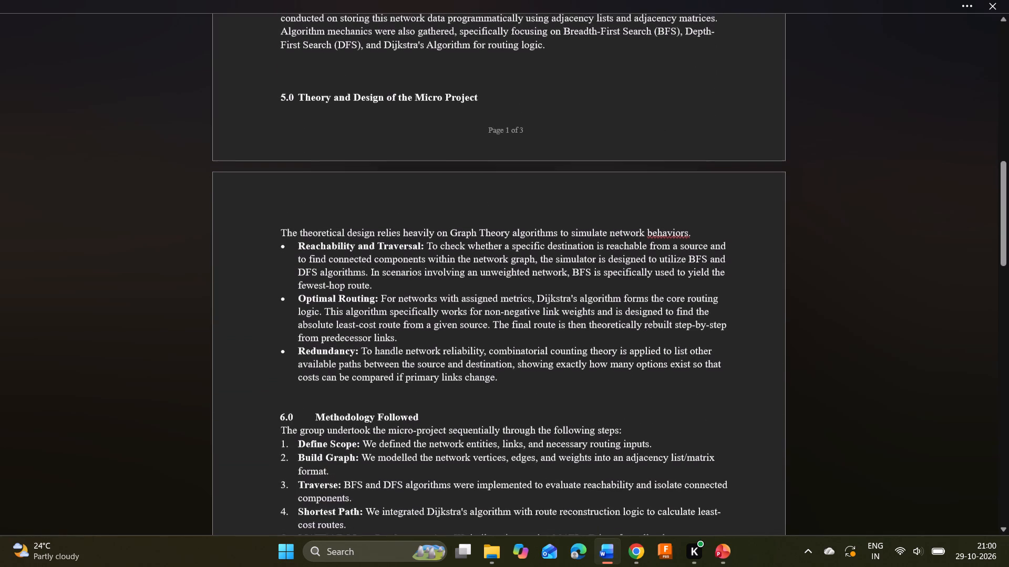
{"action": "scroll", "coordinate": [308, 396], "scroll_direction": "down", "scroll_amount": 1}
{"action": "double_click", "coordinate": [316, 387]}
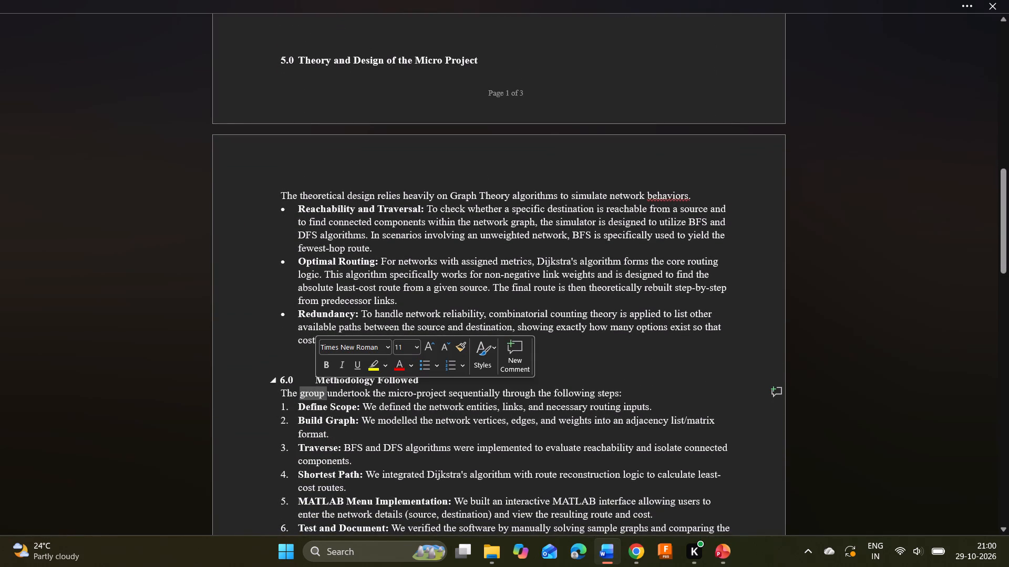
{"action": "left_click", "coordinate": [312, 378]}
{"action": "key", "text": "BackSpace"}
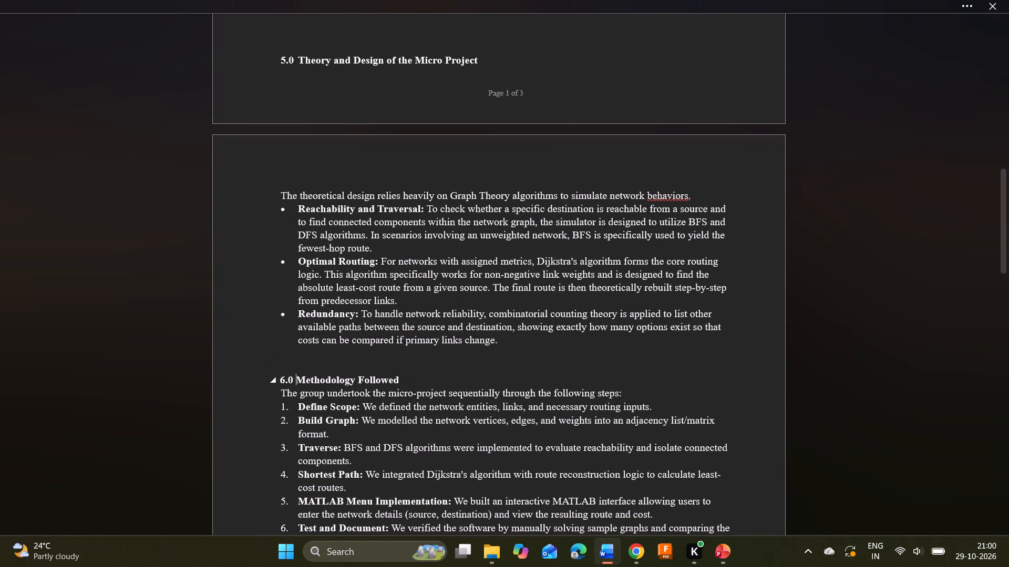
{"action": "scroll", "coordinate": [312, 378], "scroll_direction": "down", "scroll_amount": 2}
{"action": "key", "text": "space"}
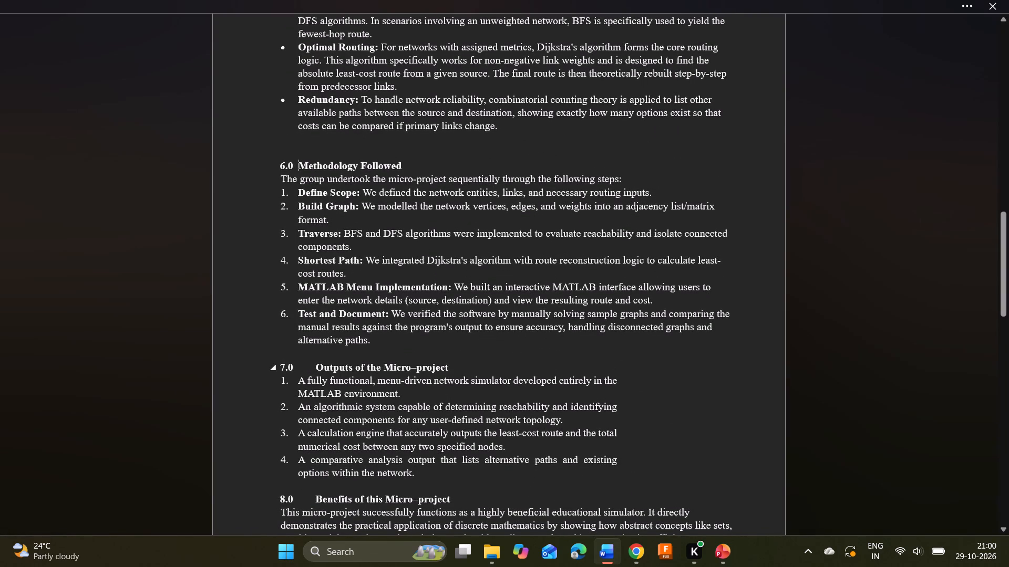
{"action": "left_click", "coordinate": [314, 372]}
{"action": "key", "text": "BackSpace"}
{"action": "key", "text": "space"}
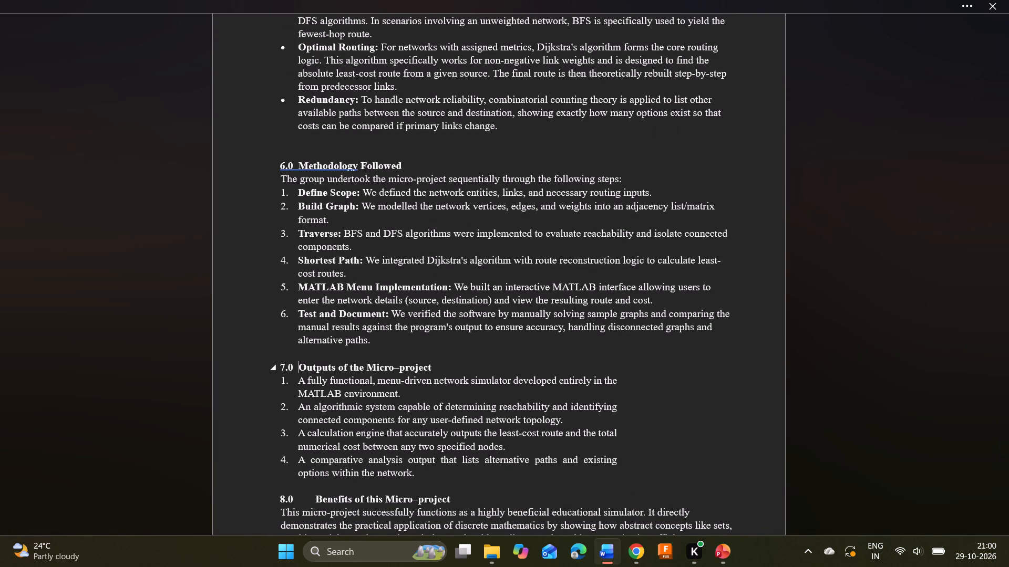
Narrow the gap after the number to two spaces in headings 8.0 Benefits of this Micro-project and 9.0 Area of Future Improvement.
{"action": "scroll", "coordinate": [314, 372], "scroll_direction": "down", "scroll_amount": 2}
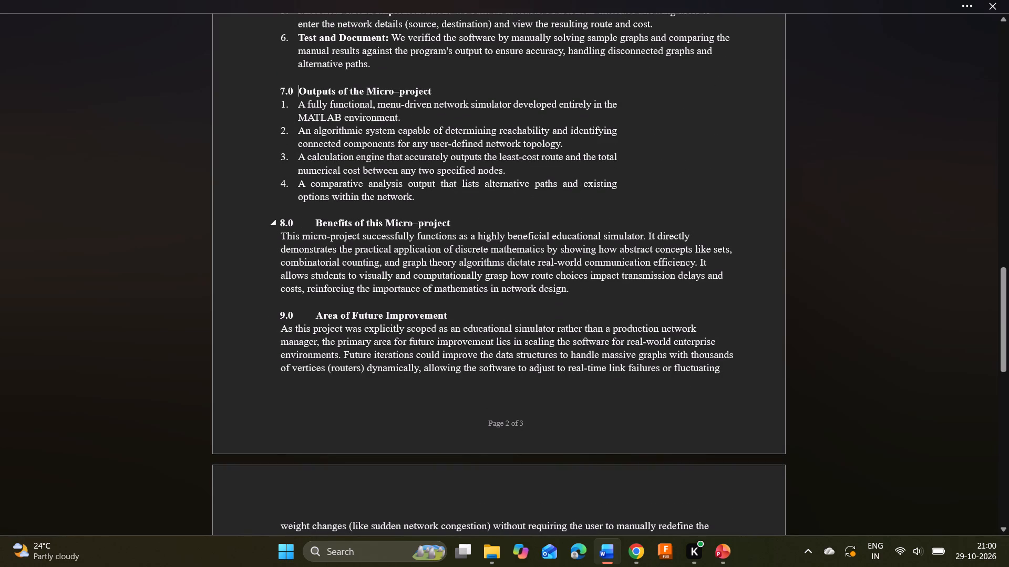
{"action": "left_click", "coordinate": [315, 220]}
{"action": "key", "text": "BackSpace"}
{"action": "key", "text": "space"}
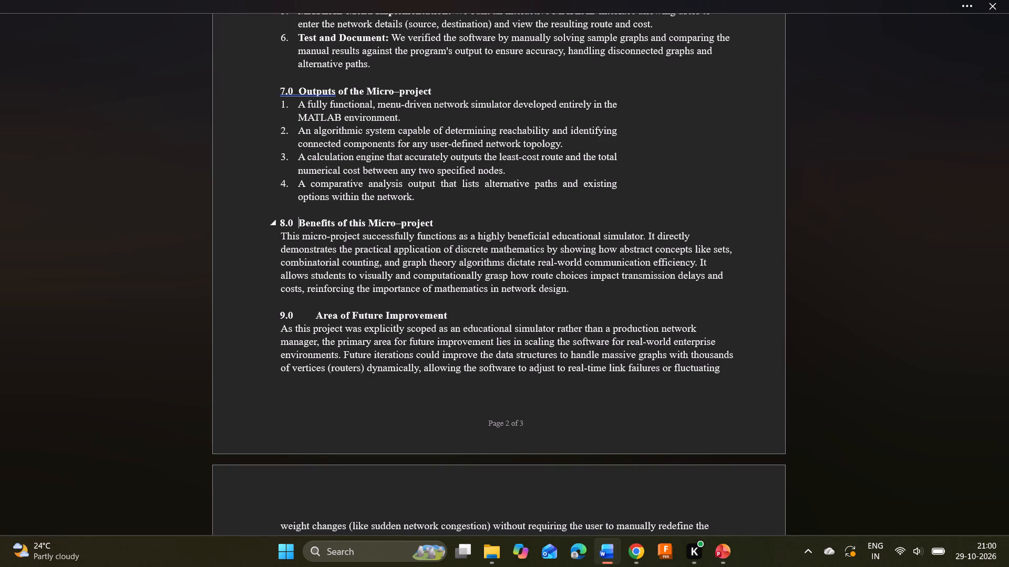
{"action": "left_click", "coordinate": [318, 317]}
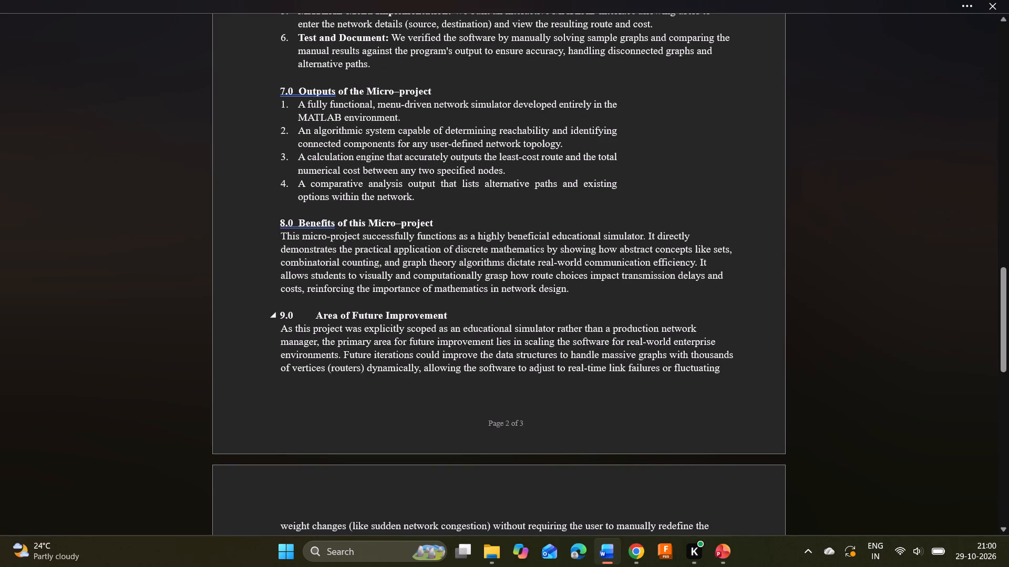
{"action": "key", "text": "BackSpace"}
{"action": "key", "text": "space"}
Narrow the gap between the number and the title to two spaces in the 10.0 References heading.
{"action": "scroll", "coordinate": [318, 317], "scroll_direction": "down", "scroll_amount": 2}
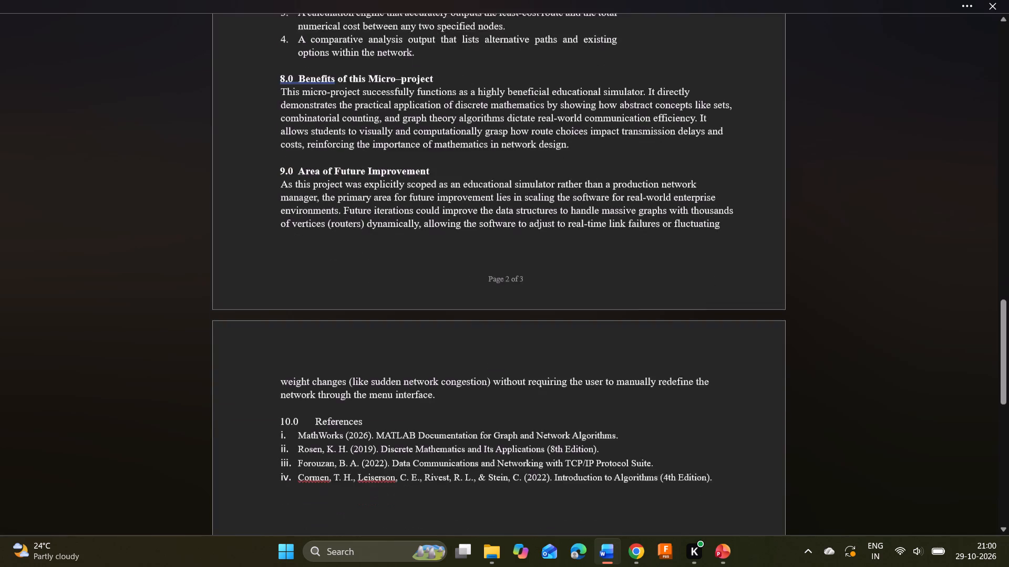
{"action": "scroll", "coordinate": [318, 317], "scroll_direction": "down", "scroll_amount": 1}
{"action": "left_click", "coordinate": [317, 261]}
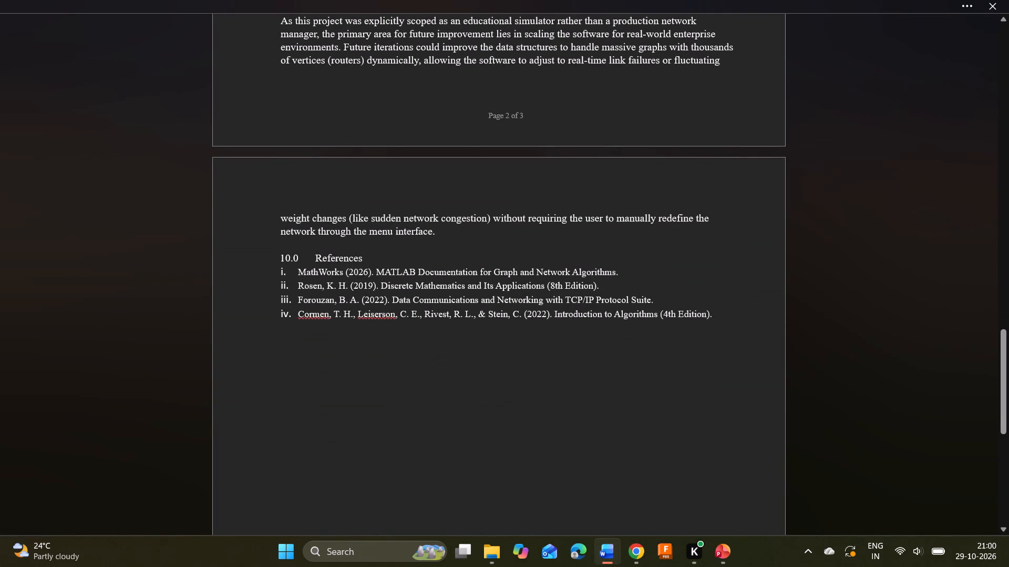
{"action": "key", "text": "BackSpace"}
{"action": "key", "text": "space"}
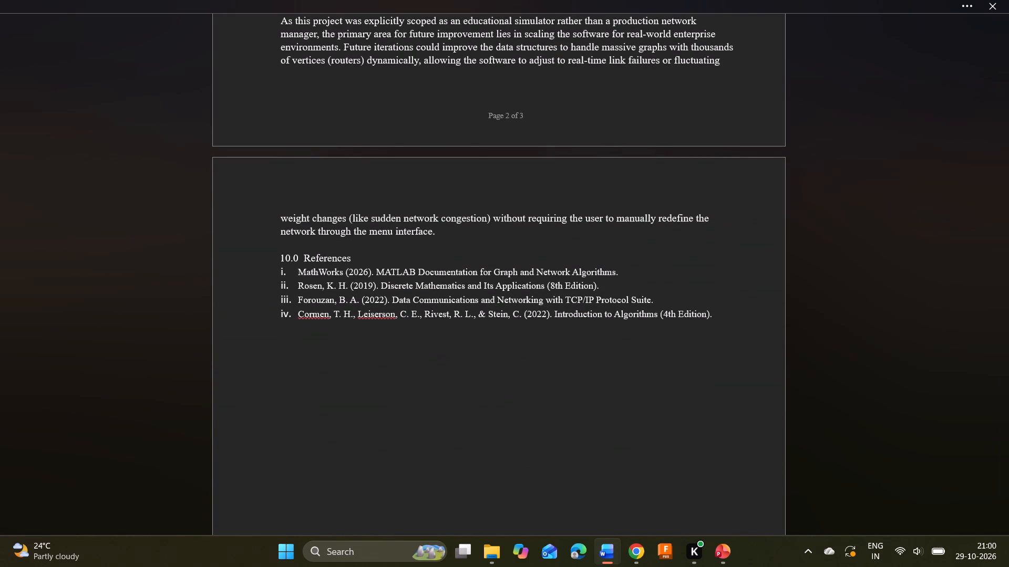
Review the cover details and the section heading spacing on the report's first page.
{"action": "scroll", "coordinate": [317, 261], "scroll_direction": "up", "scroll_amount": 15}
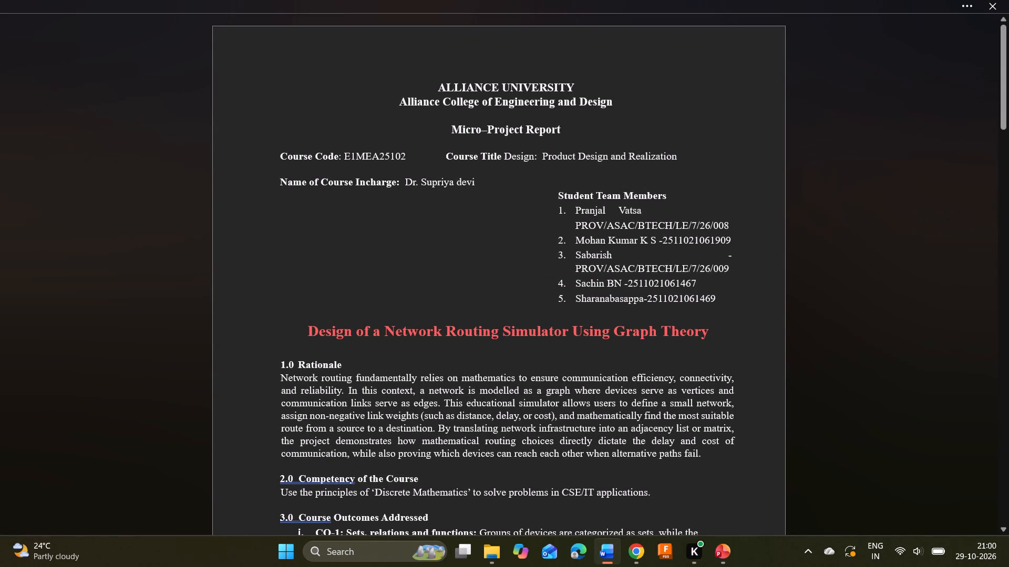
{"action": "scroll", "coordinate": [541, 341], "scroll_direction": "down", "scroll_amount": 1}
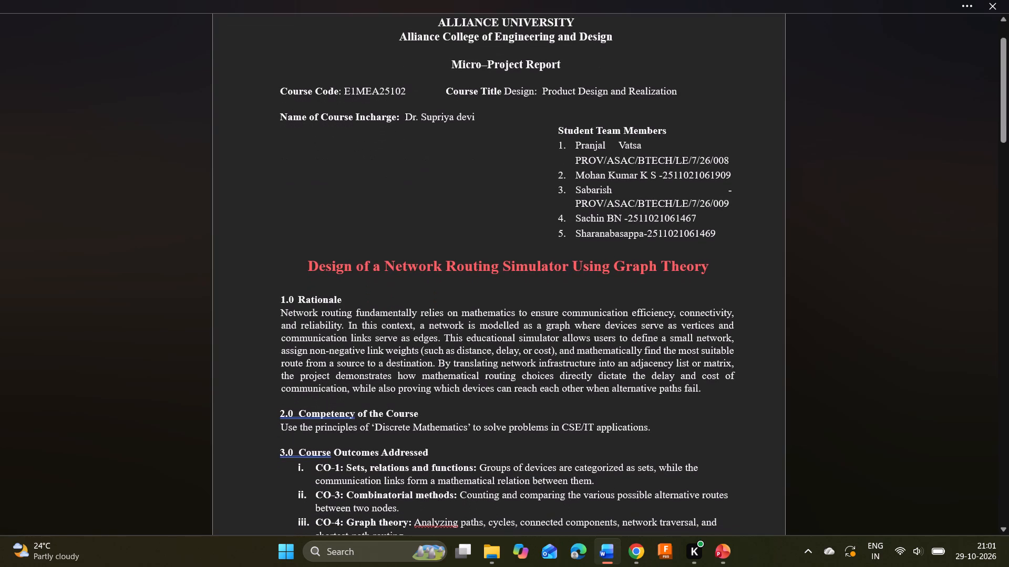
{"action": "scroll", "coordinate": [541, 341], "scroll_direction": "down", "scroll_amount": 2}
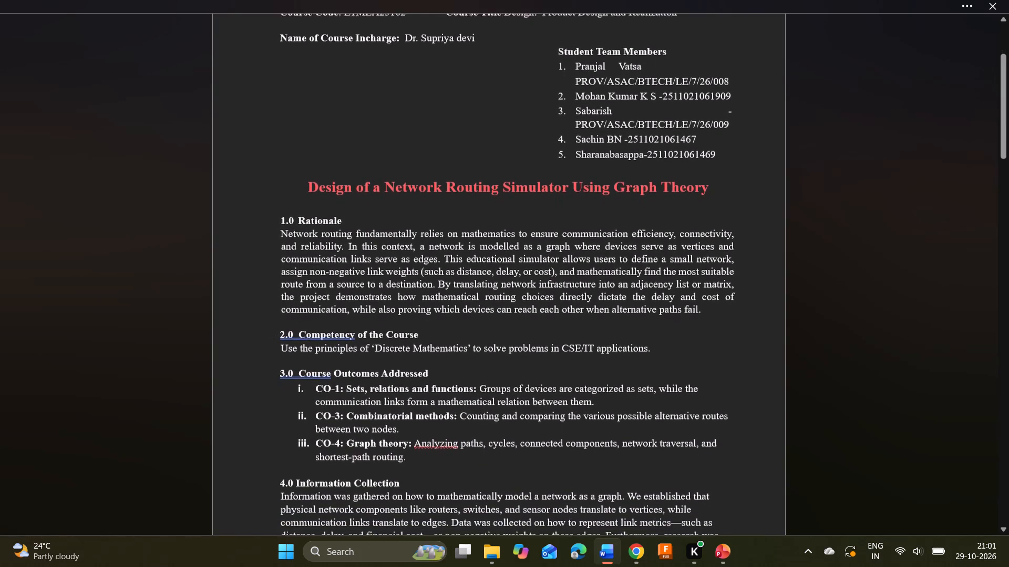
Review the report from the cover details on page 1 through to the end of page 3.
{"action": "scroll", "coordinate": [541, 341], "scroll_direction": "down", "scroll_amount": 2}
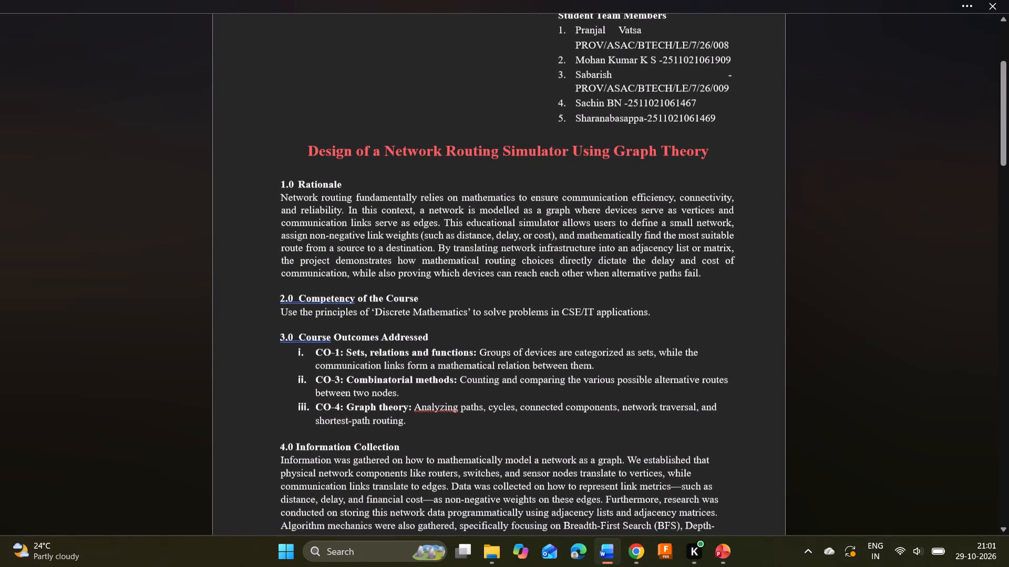
{"action": "scroll", "coordinate": [541, 341], "scroll_direction": "down", "scroll_amount": 3}
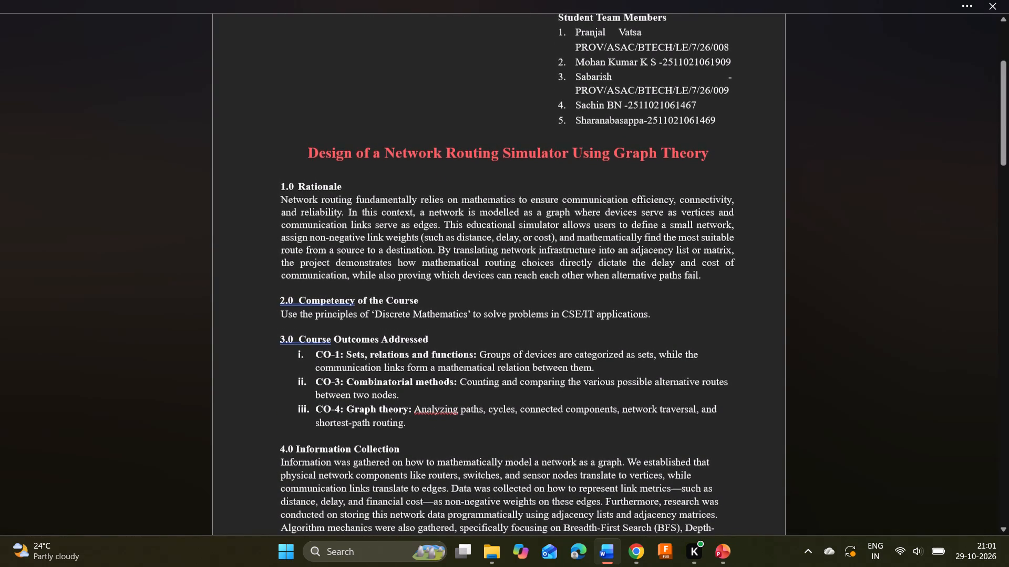
{"action": "scroll", "coordinate": [541, 341], "scroll_direction": "down", "scroll_amount": 4}
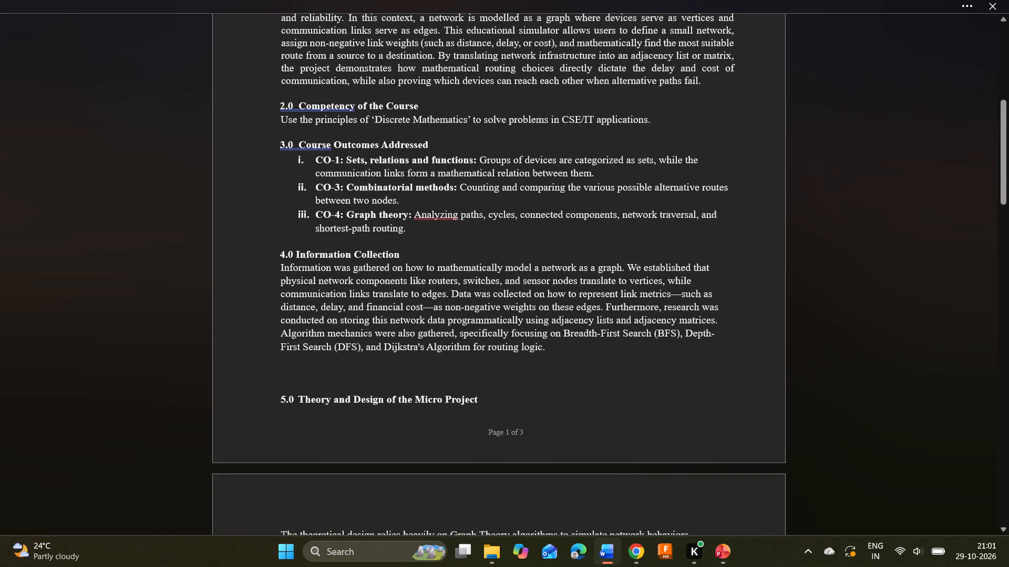
{"action": "scroll", "coordinate": [541, 341], "scroll_direction": "down", "scroll_amount": 11}
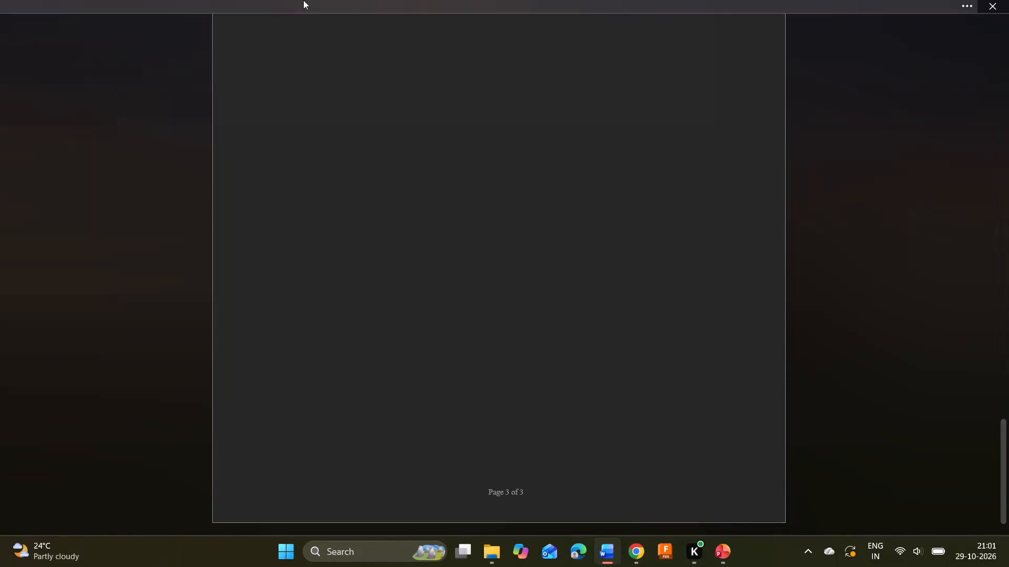
Start a PDF export of the report and choose the Downloads folder as its destination.
{"action": "left_click", "coordinate": [303, 0]}
{"action": "left_click", "coordinate": [30, 40]}
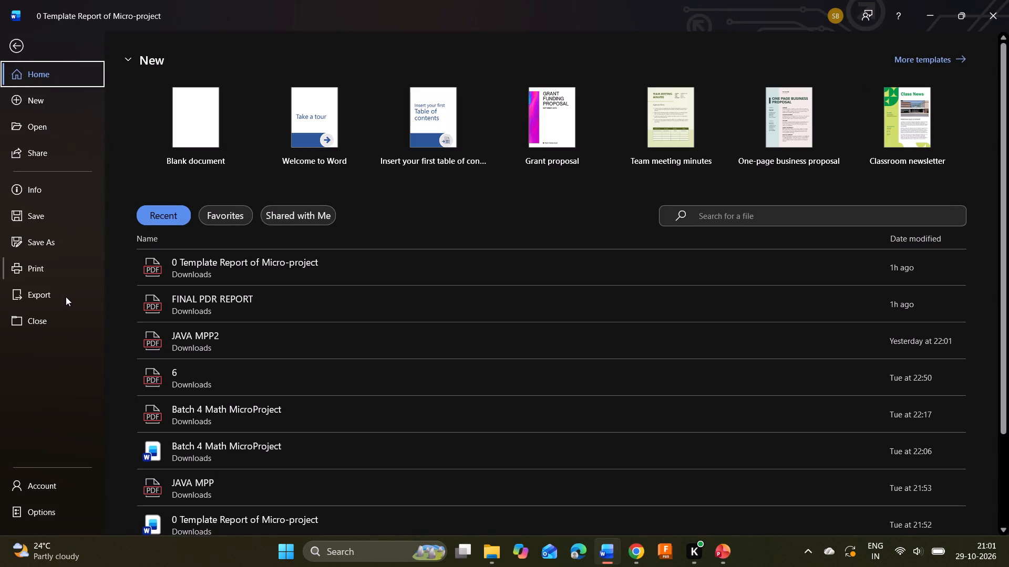
{"action": "left_click", "coordinate": [66, 297]}
{"action": "left_click", "coordinate": [405, 164]}
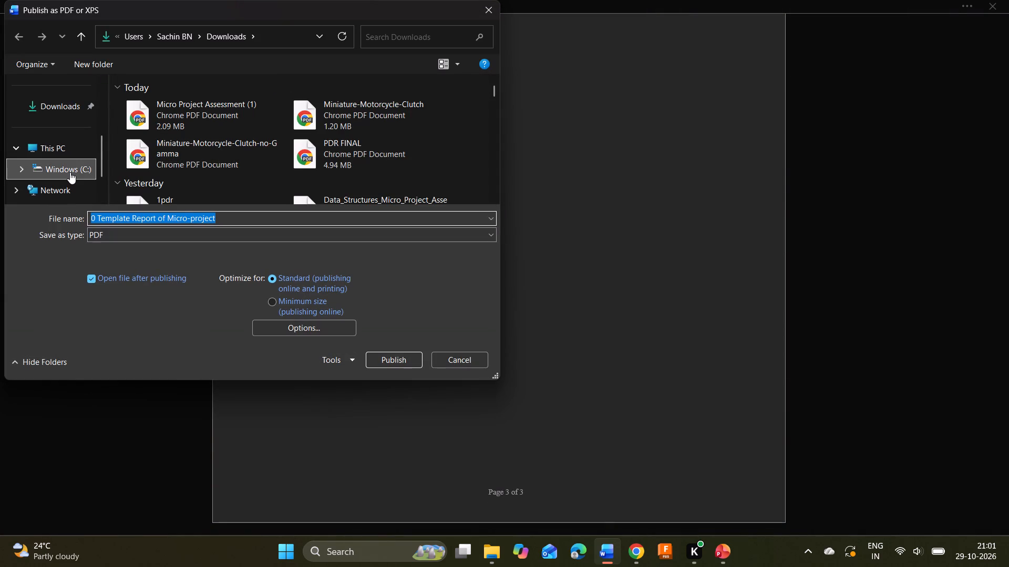
{"action": "scroll", "coordinate": [70, 172], "scroll_direction": "down", "scroll_amount": 1}
{"action": "scroll", "coordinate": [70, 172], "scroll_direction": "up", "scroll_amount": 1}
{"action": "scroll", "coordinate": [68, 167], "scroll_direction": "down", "scroll_amount": 1}
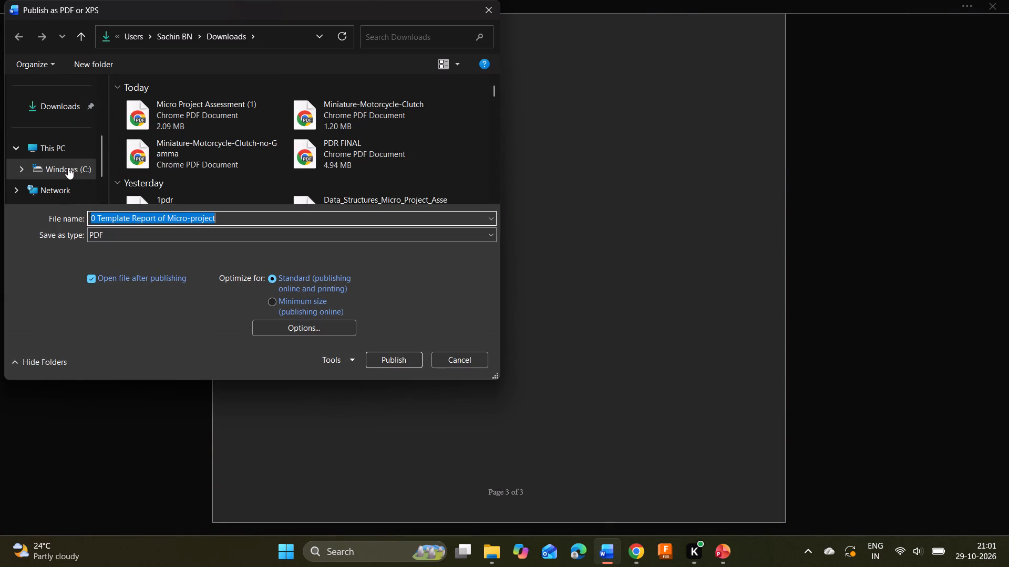
{"action": "left_click", "coordinate": [54, 102]}
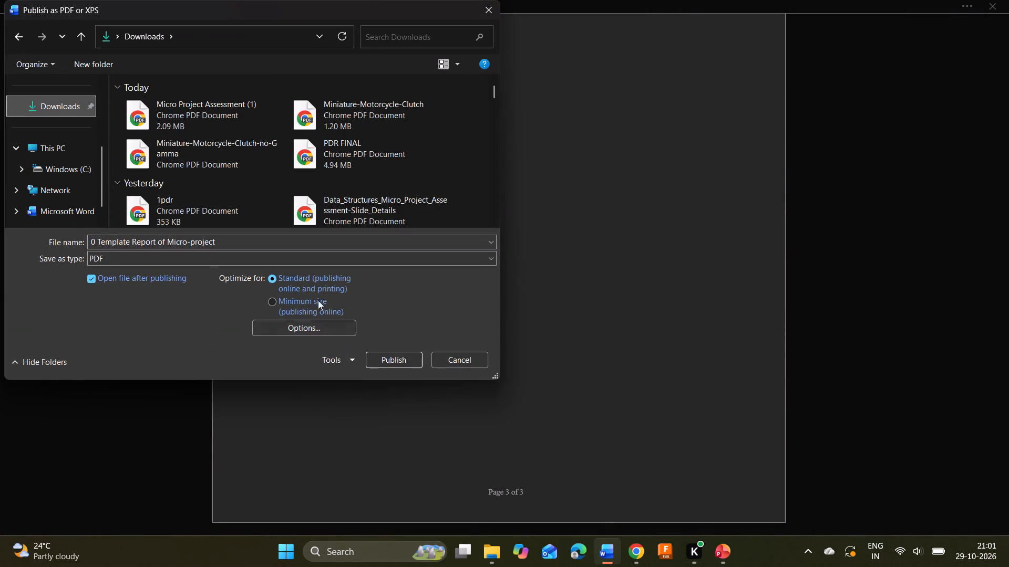
Name the exported PDF "mathematics report" and publish it.
{"action": "left_click", "coordinate": [266, 246]}
{"action": "key", "text": "BackSpace"}
{"action": "key", "text": "Tab"}
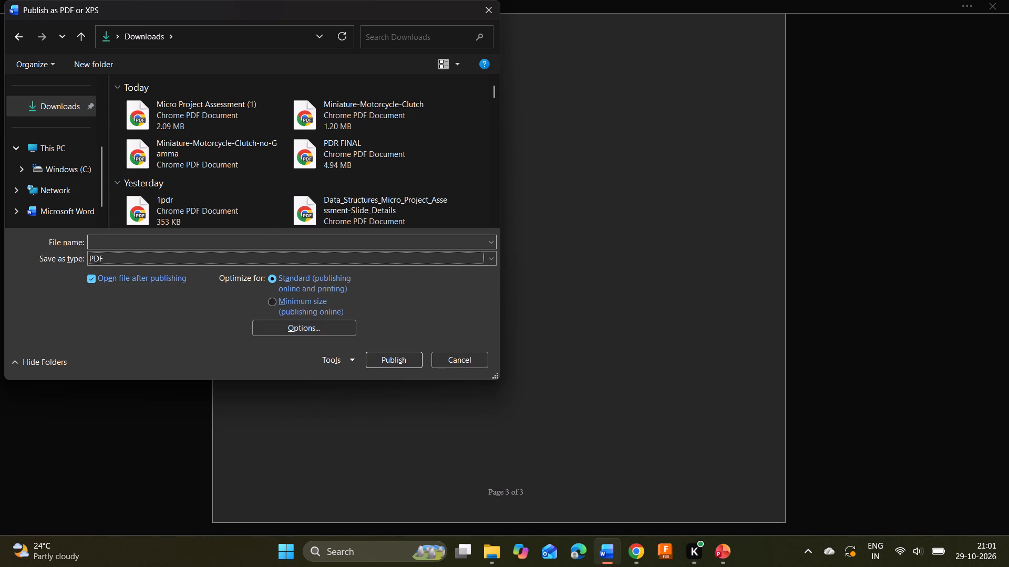
{"action": "left_click", "coordinate": [271, 245]}
{"action": "type", "text": "math"}
{"action": "type", "text": "es"}
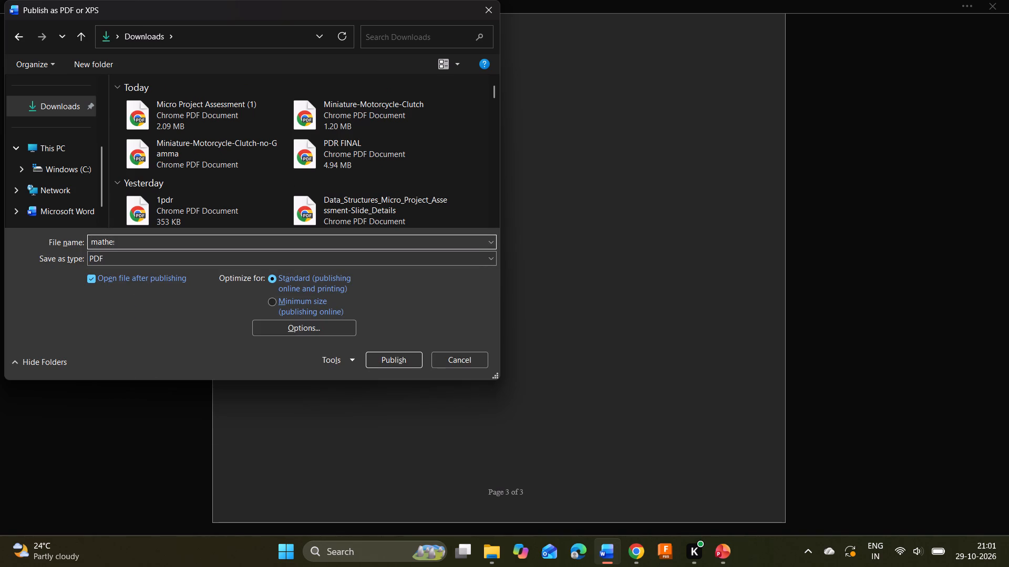
{"action": "key", "text": "BackSpace"}
{"action": "type", "text": "matu"}
{"action": "key", "text": "BackSpace"}
{"action": "type", "text": "ics report"}
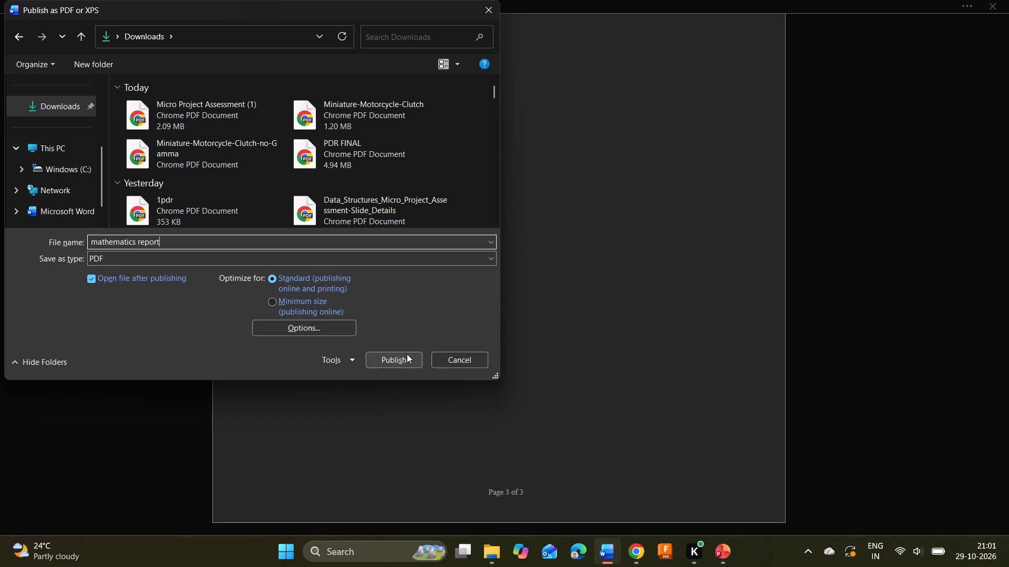
{"action": "left_click", "coordinate": [407, 354]}
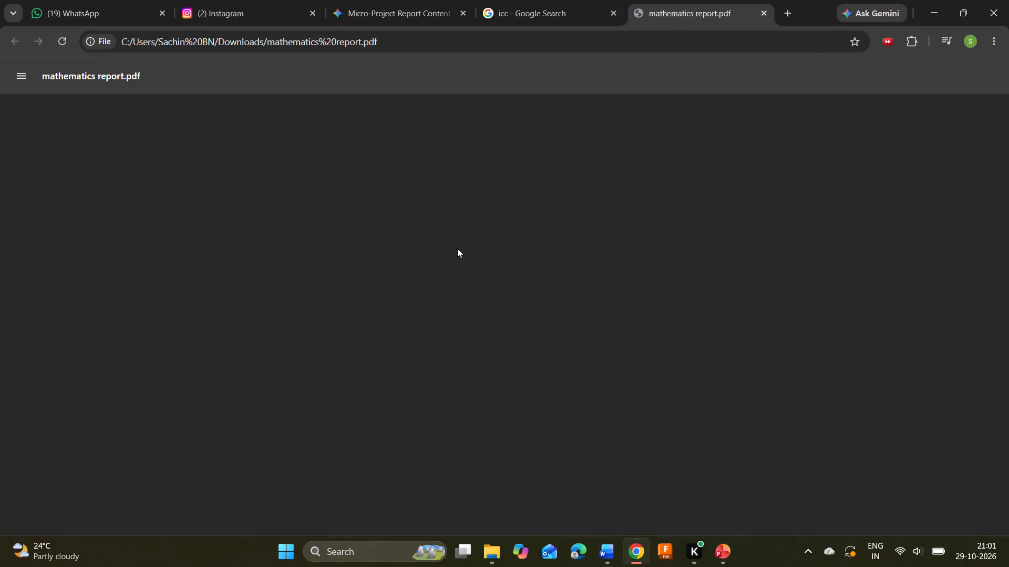
Check the published PDF's layout from the cover details to the page break after heading 5.0 Theory and Design of the Micro Project.
{"action": "scroll", "coordinate": [468, 262], "scroll_direction": "down", "scroll_amount": 1}
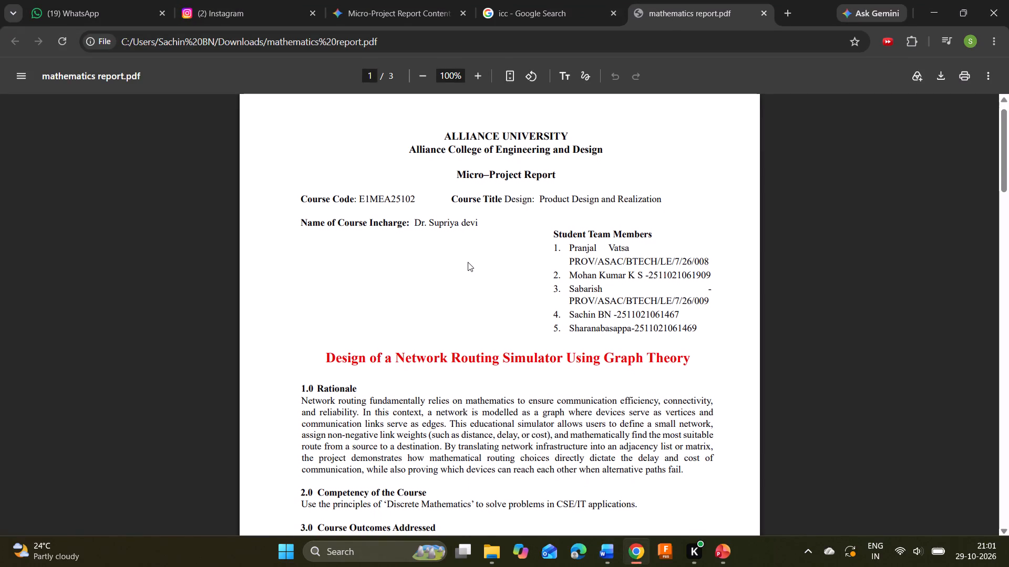
{"action": "scroll", "coordinate": [468, 262], "scroll_direction": "down", "scroll_amount": 4}
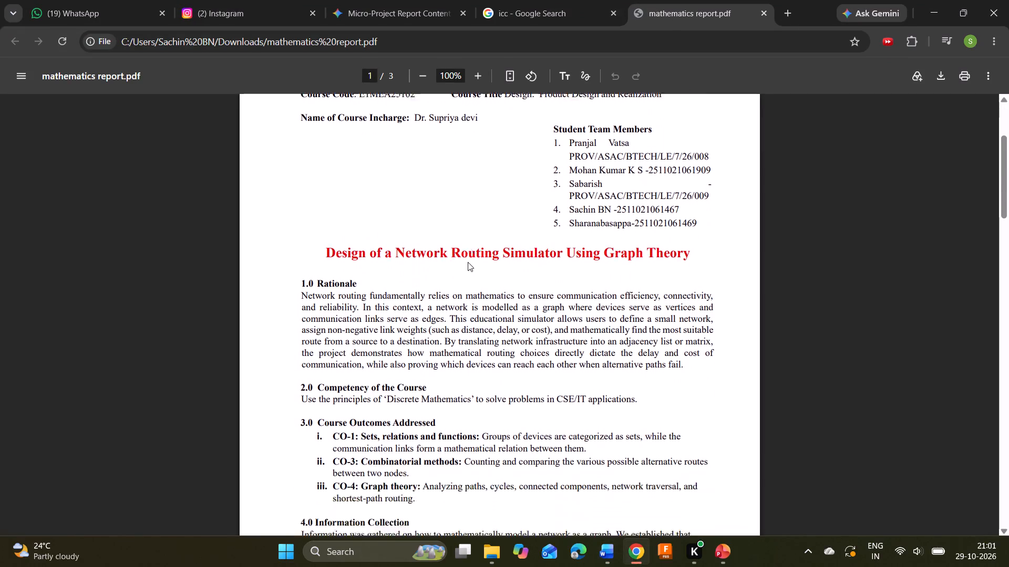
{"action": "scroll", "coordinate": [468, 262], "scroll_direction": "down", "scroll_amount": 2}
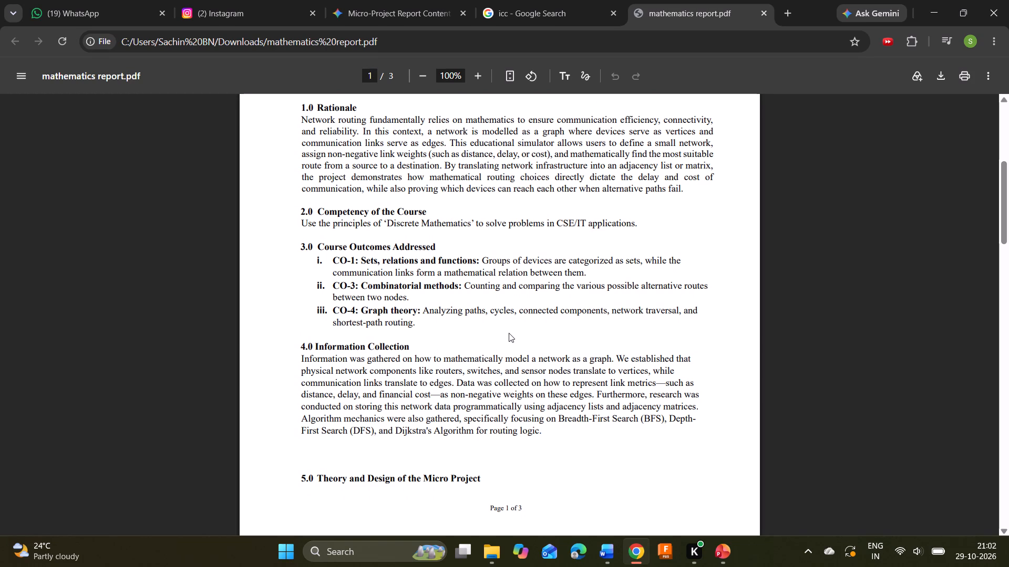
{"action": "scroll", "coordinate": [509, 333], "scroll_direction": "down", "scroll_amount": 2}
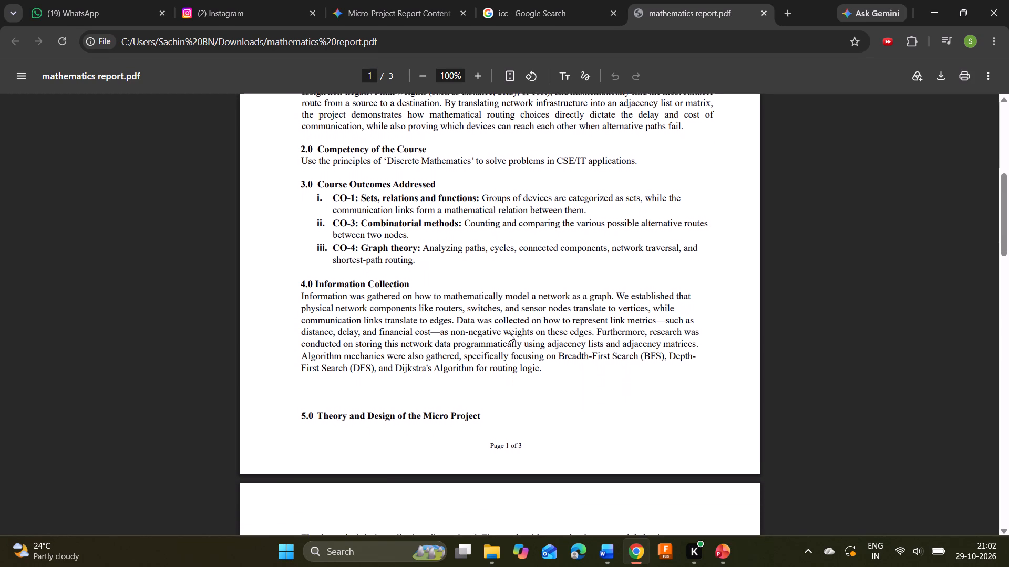
{"action": "scroll", "coordinate": [509, 333], "scroll_direction": "down", "scroll_amount": 2}
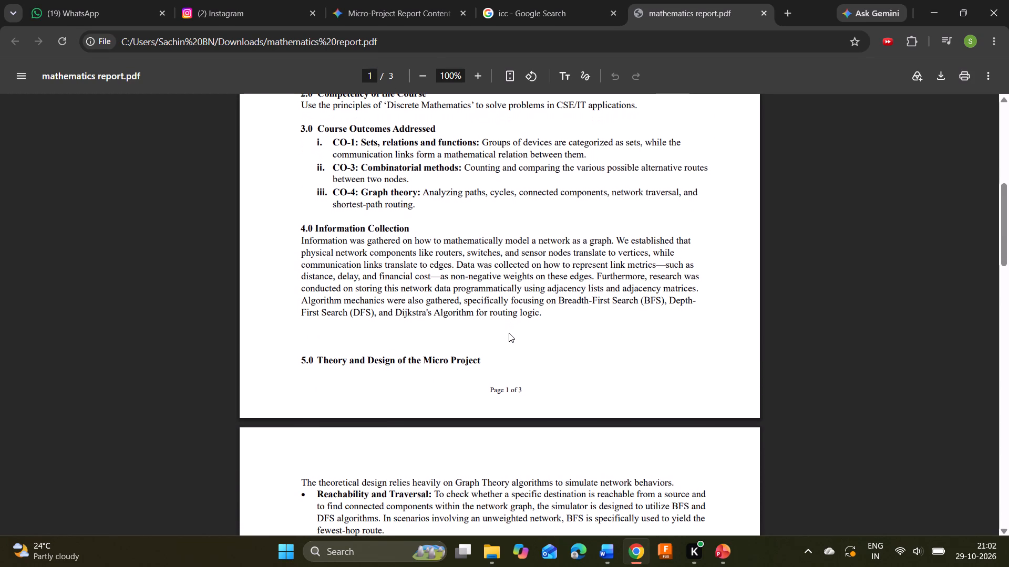
{"action": "scroll", "coordinate": [509, 333], "scroll_direction": "down", "scroll_amount": 1}
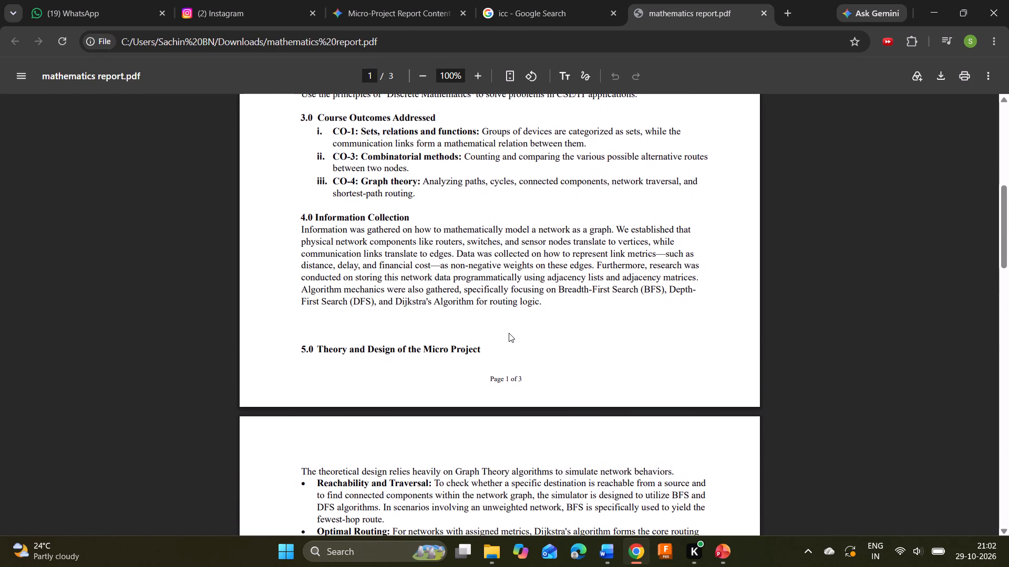
{"action": "scroll", "coordinate": [509, 333], "scroll_direction": "down", "scroll_amount": 1}
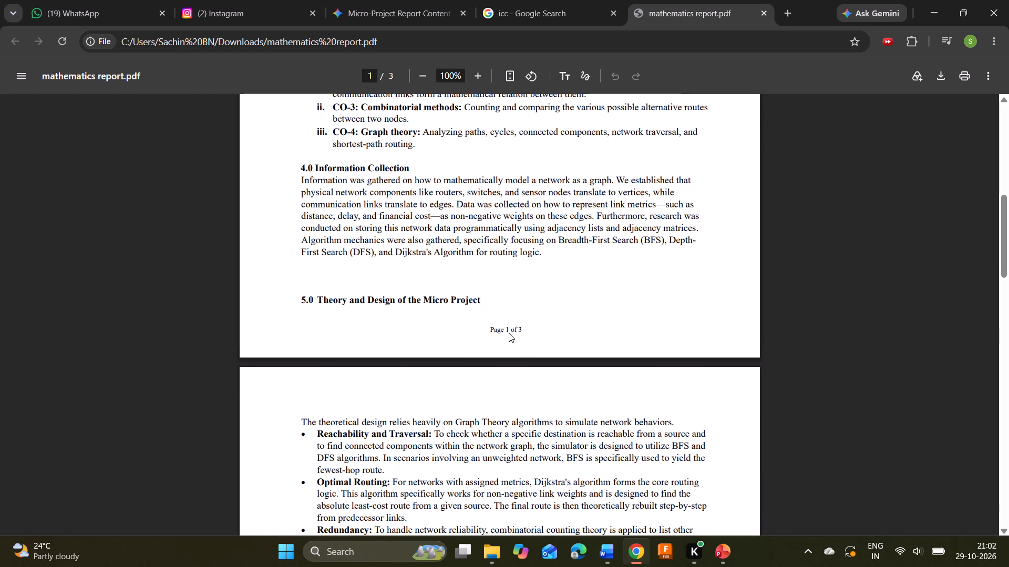
{"action": "scroll", "coordinate": [509, 333], "scroll_direction": "down", "scroll_amount": 2}
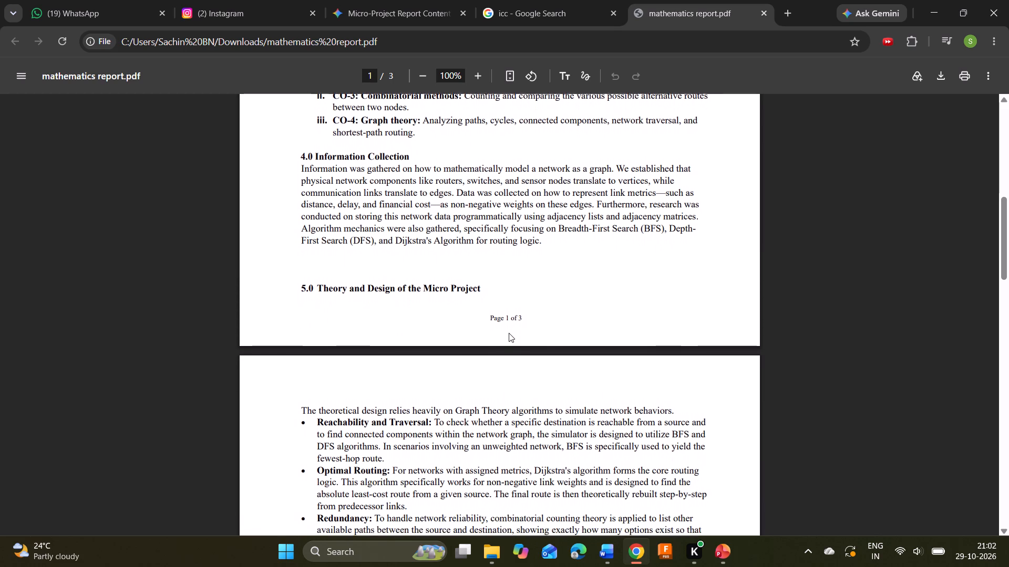
{"action": "scroll", "coordinate": [509, 333], "scroll_direction": "down", "scroll_amount": 1}
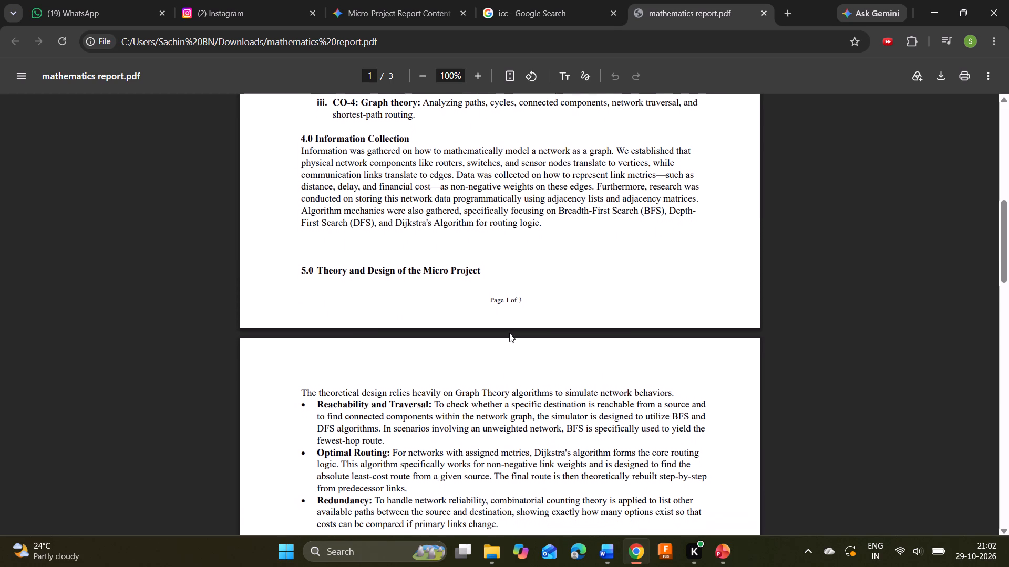
{"action": "scroll", "coordinate": [509, 333], "scroll_direction": "down", "scroll_amount": 3}
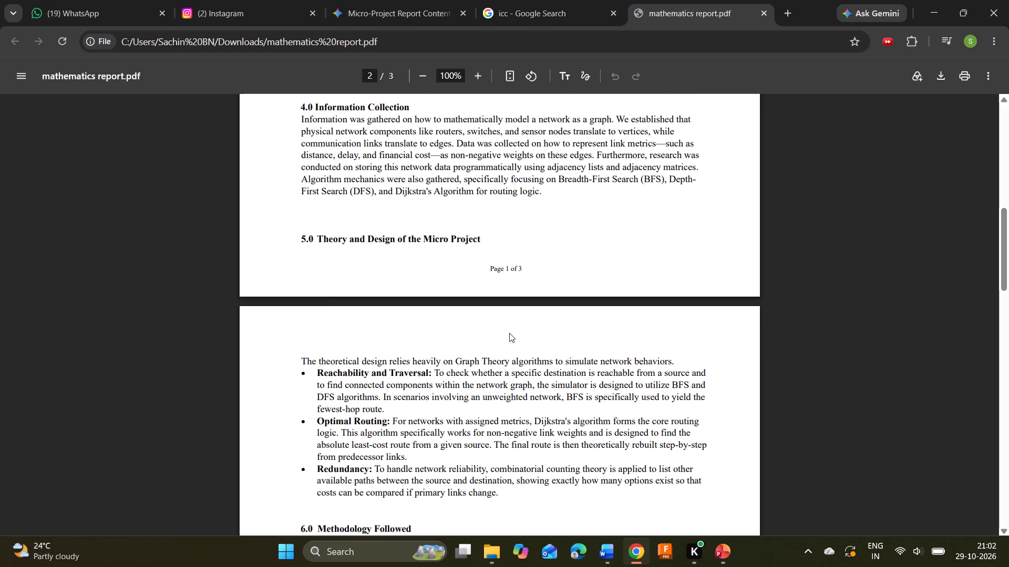
Check the rest of the PDF, comparing the heading formatting of sections 7.0 to 10.0 on pages 2 and 3.
{"action": "scroll", "coordinate": [509, 333], "scroll_direction": "down", "scroll_amount": 11}
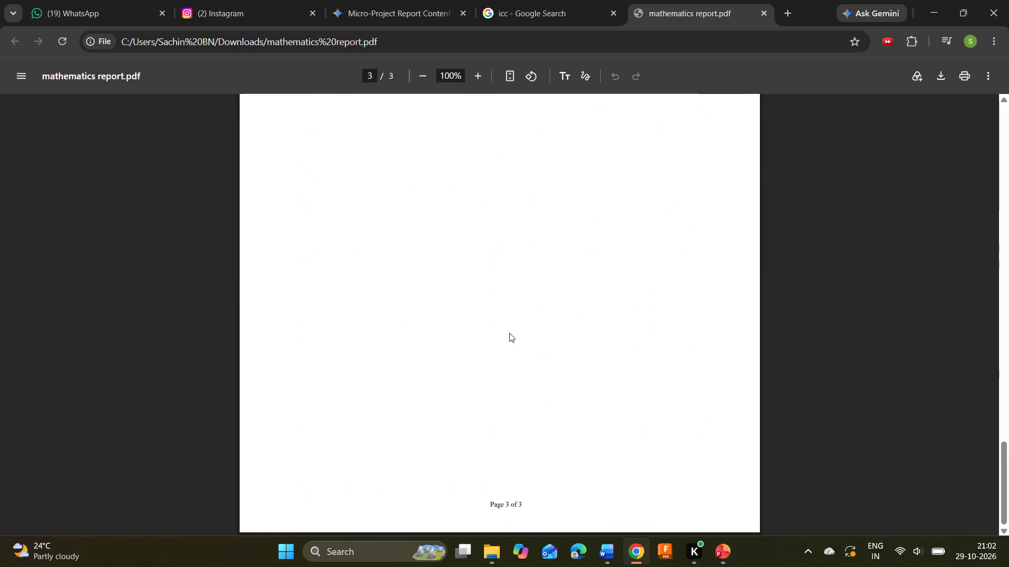
{"action": "scroll", "coordinate": [509, 333], "scroll_direction": "up", "scroll_amount": 4}
{"action": "scroll", "coordinate": [509, 333], "scroll_direction": "down", "scroll_amount": 4}
{"action": "scroll", "coordinate": [509, 333], "scroll_direction": "up", "scroll_amount": 1}
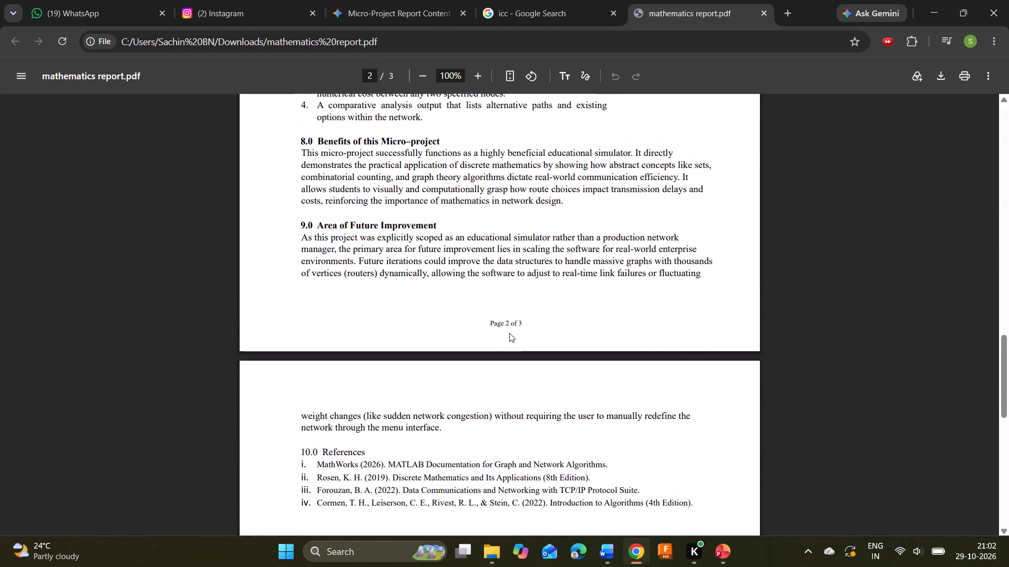
{"action": "scroll", "coordinate": [509, 333], "scroll_direction": "up", "scroll_amount": 2}
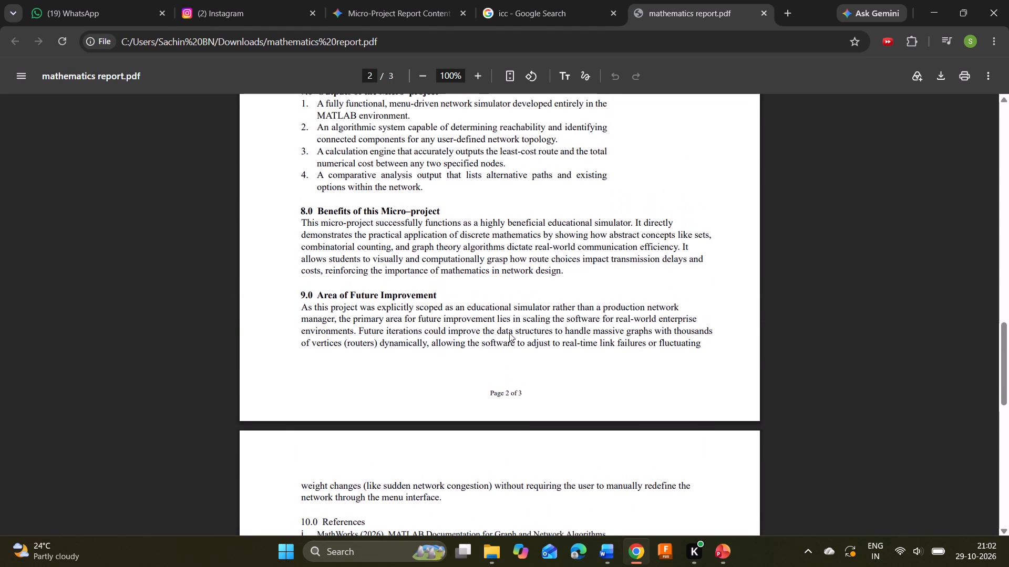
{"action": "scroll", "coordinate": [509, 333], "scroll_direction": "up", "scroll_amount": 2}
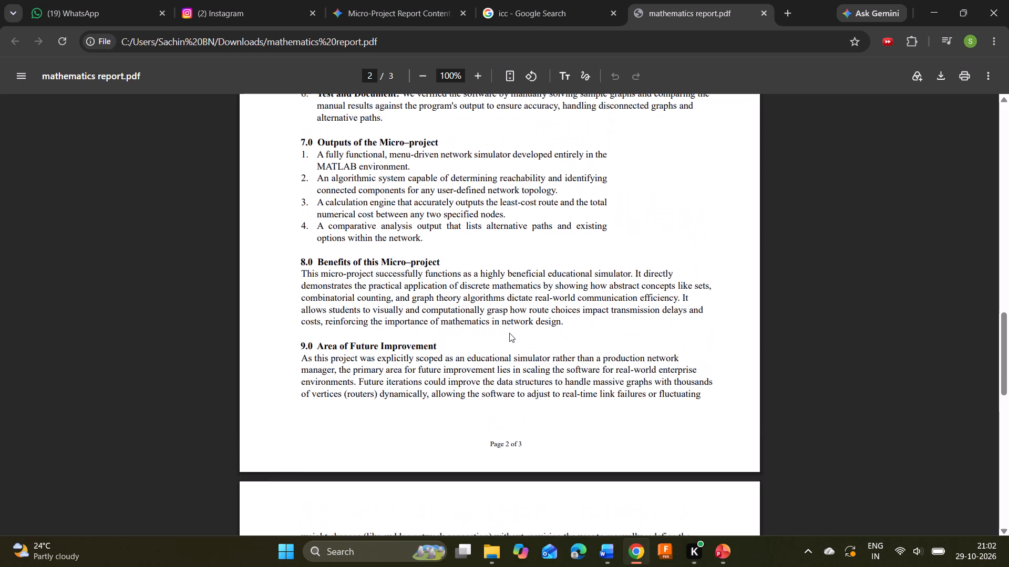
{"action": "scroll", "coordinate": [509, 333], "scroll_direction": "up", "scroll_amount": 1}
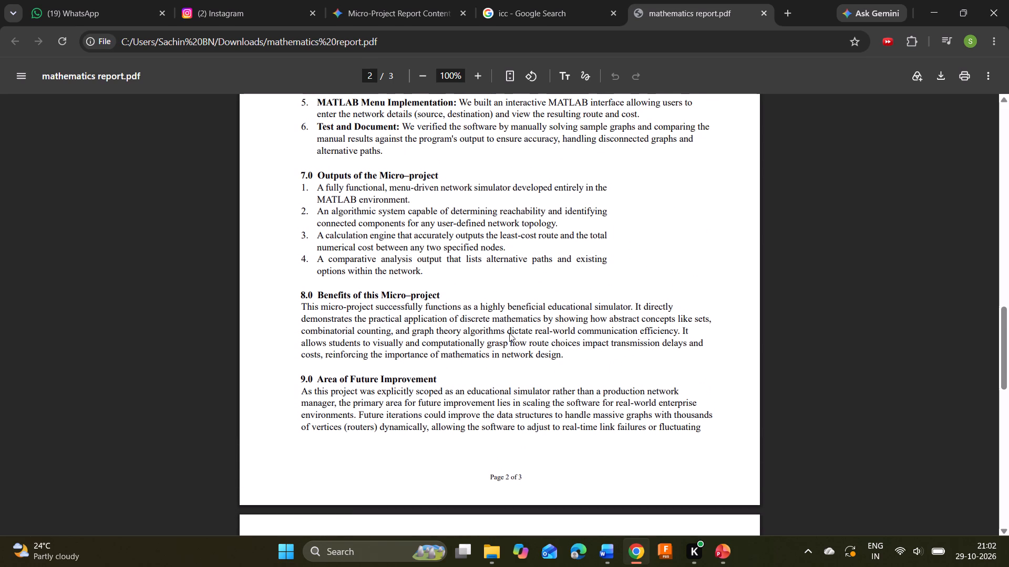
{"action": "scroll", "coordinate": [509, 333], "scroll_direction": "down", "scroll_amount": 5}
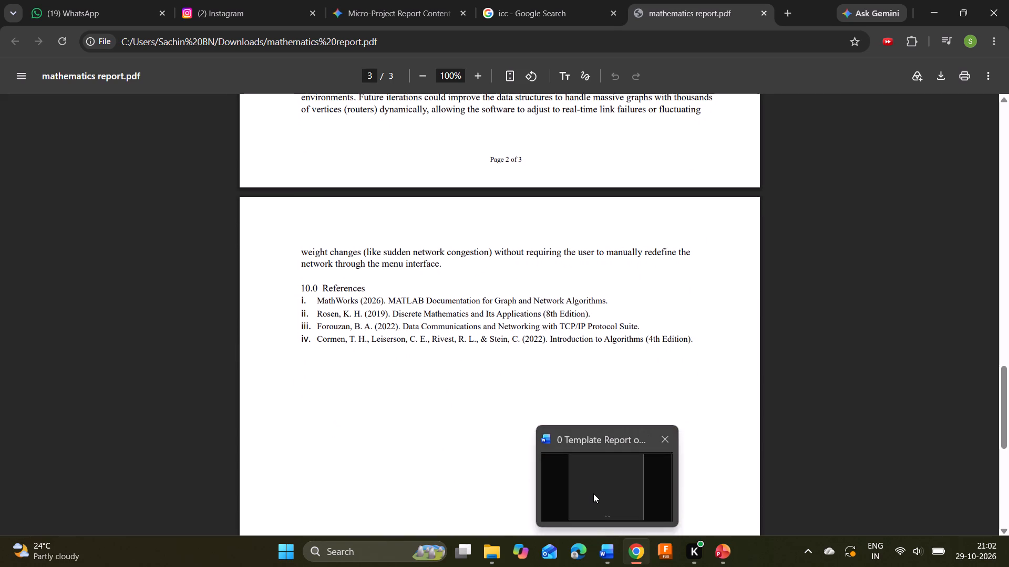
Switch back to the Word document and make the 10.0 References heading on page 3 bold.
{"action": "left_click", "coordinate": [593, 493]}
{"action": "scroll", "coordinate": [489, 394], "scroll_direction": "up", "scroll_amount": 5}
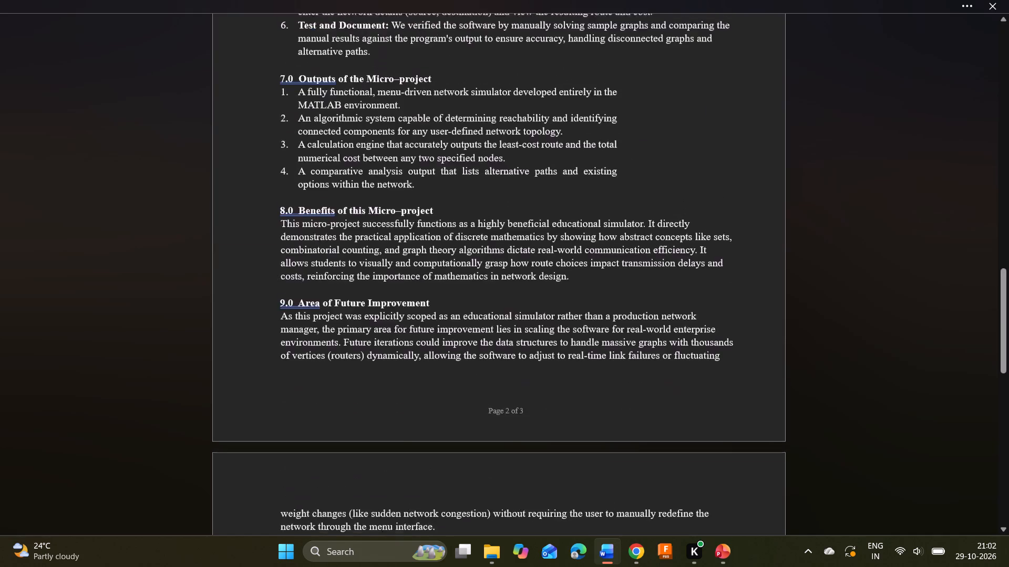
{"action": "scroll", "coordinate": [489, 394], "scroll_direction": "down", "scroll_amount": 3}
{"action": "left_click_drag", "start_coordinate": [363, 328], "coordinate": [291, 322]}
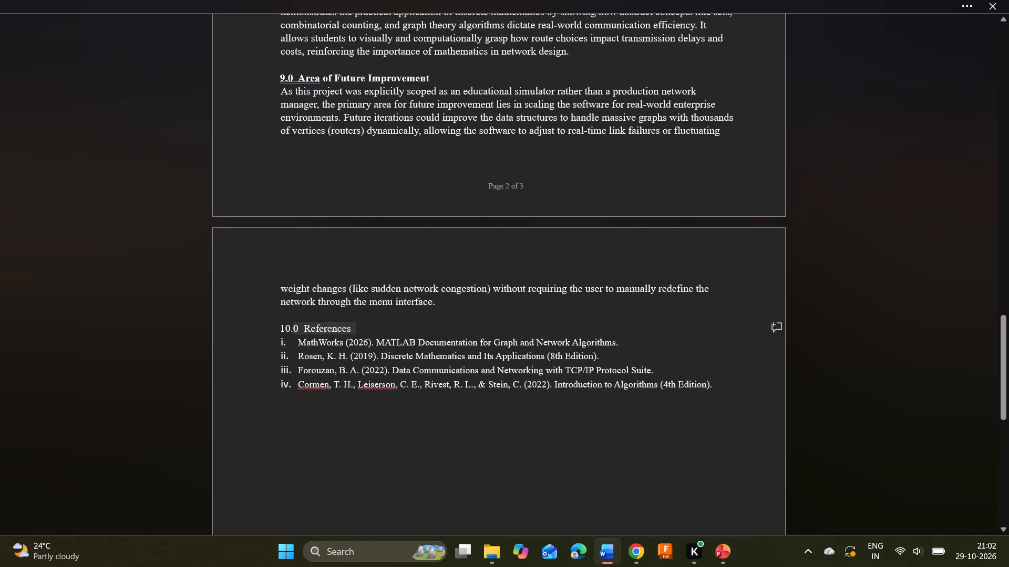
{"action": "left_click_drag", "start_coordinate": [291, 322], "coordinate": [280, 327]}
{"action": "left_click", "coordinate": [293, 302]}
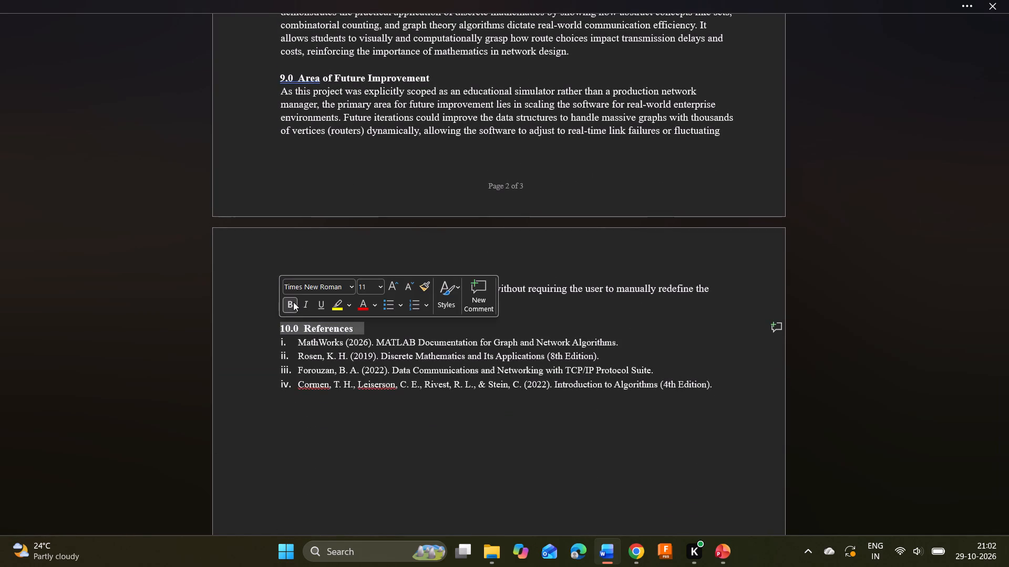
Start exporting the corrected report again.
{"action": "left_click", "coordinate": [137, 0]}
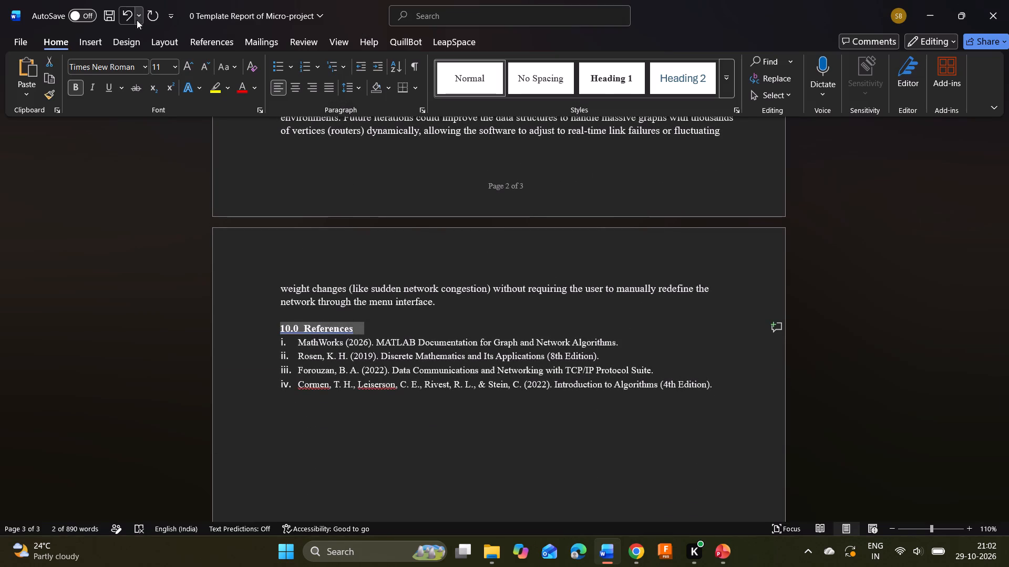
{"action": "left_click", "coordinate": [24, 41]}
{"action": "scroll", "coordinate": [90, 286], "scroll_direction": "down", "scroll_amount": 1}
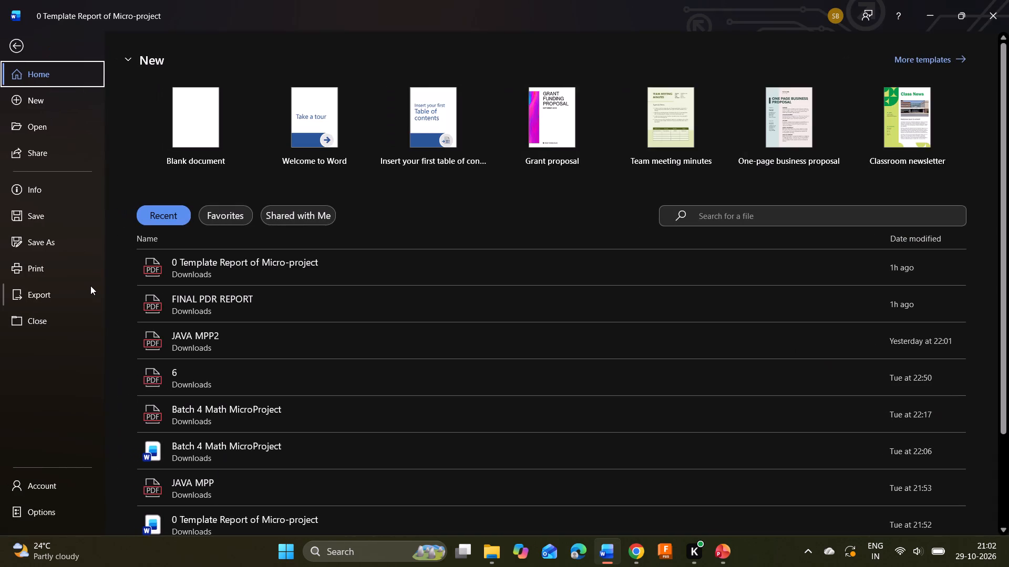
Publish the report as a PDF named "math micro" in the Downloads folder, opening the file after publishing.
{"action": "scroll", "coordinate": [90, 286], "scroll_direction": "down", "scroll_amount": 1}
{"action": "left_click", "coordinate": [90, 286]}
{"action": "left_click", "coordinate": [385, 199]}
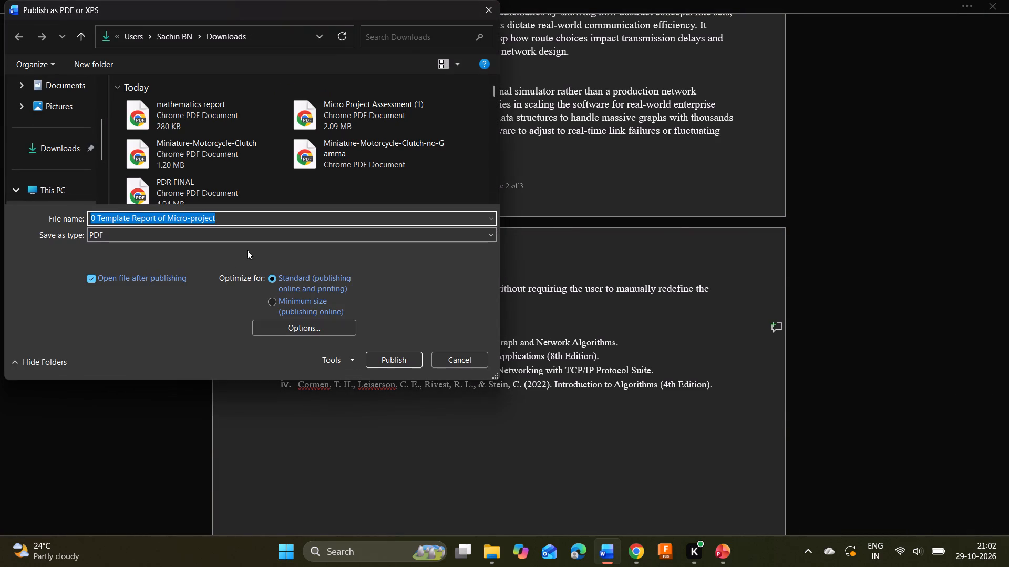
{"action": "key", "text": "BackSpace"}
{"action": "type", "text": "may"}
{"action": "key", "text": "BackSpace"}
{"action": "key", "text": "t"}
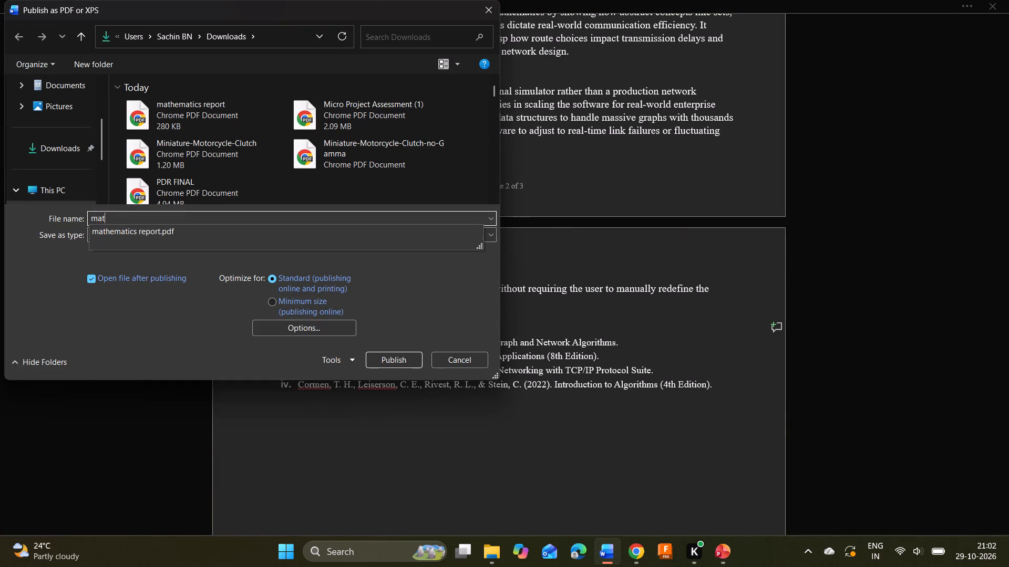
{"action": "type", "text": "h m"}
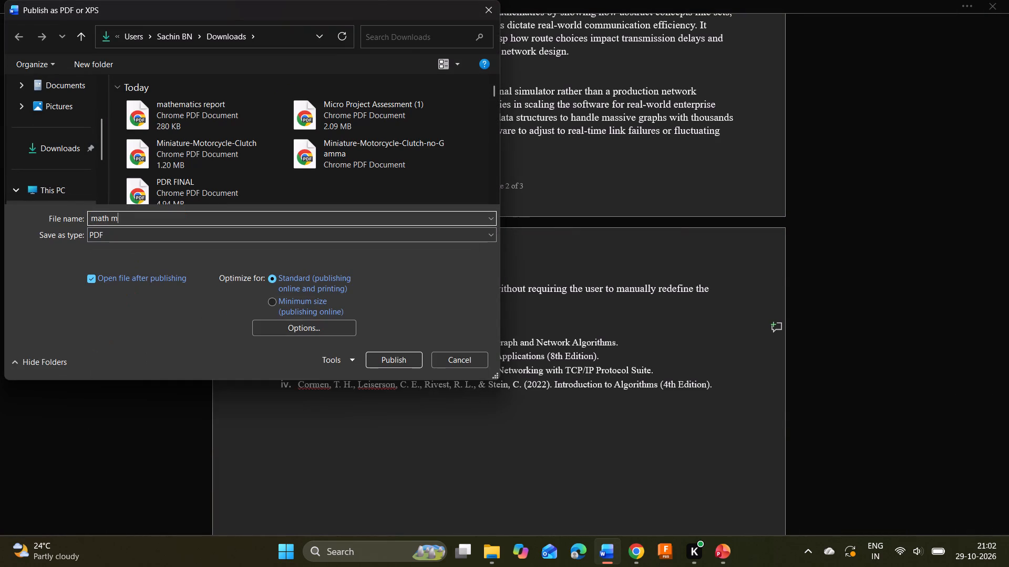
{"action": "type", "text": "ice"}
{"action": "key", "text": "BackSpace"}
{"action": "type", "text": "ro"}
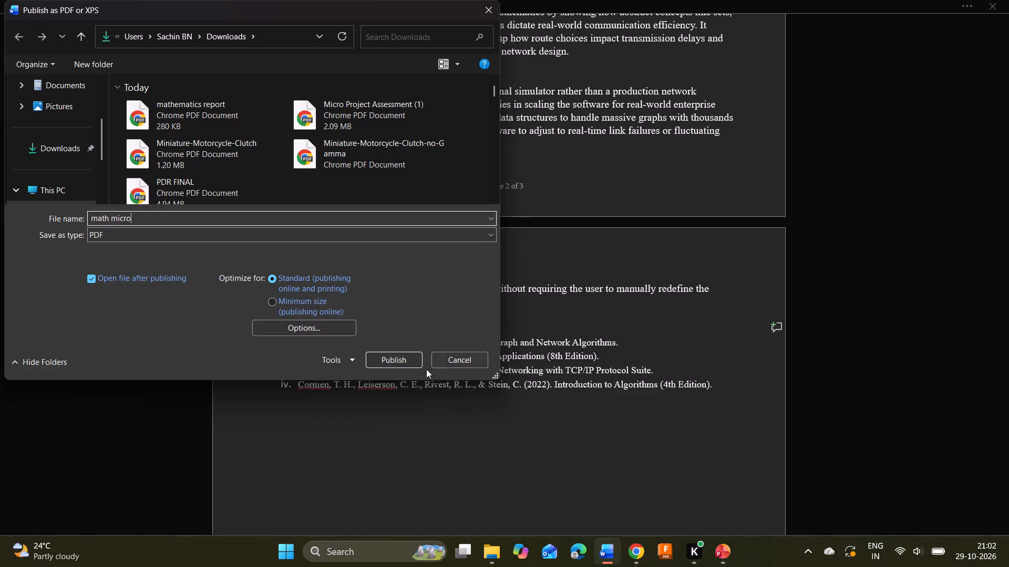
{"action": "left_click", "coordinate": [392, 353]}
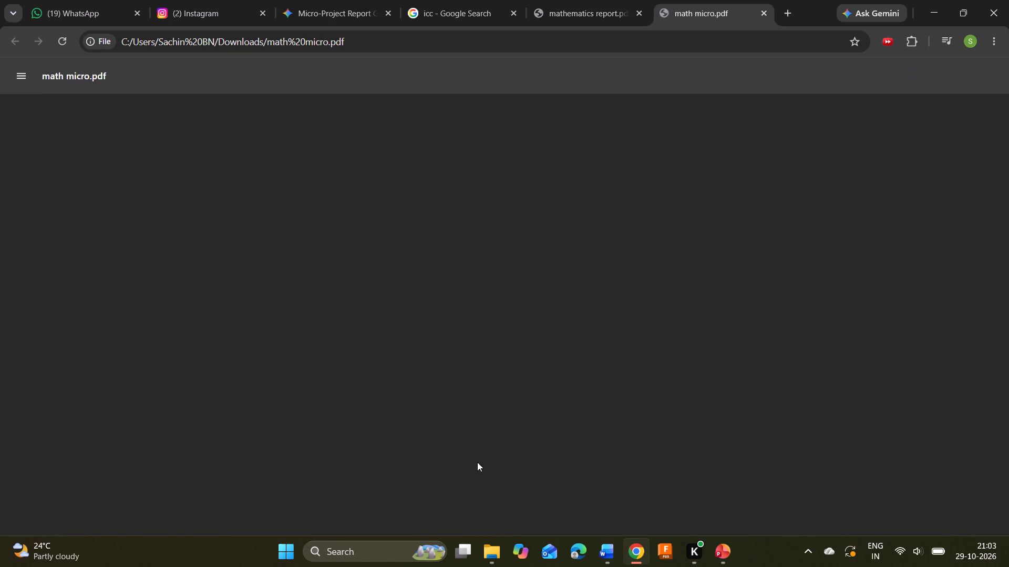
Check the layout and section headings of the newly published math micro PDF, including sections 6.0 and 7.0 on page 2.
{"action": "scroll", "coordinate": [487, 470], "scroll_direction": "down", "scroll_amount": 5}
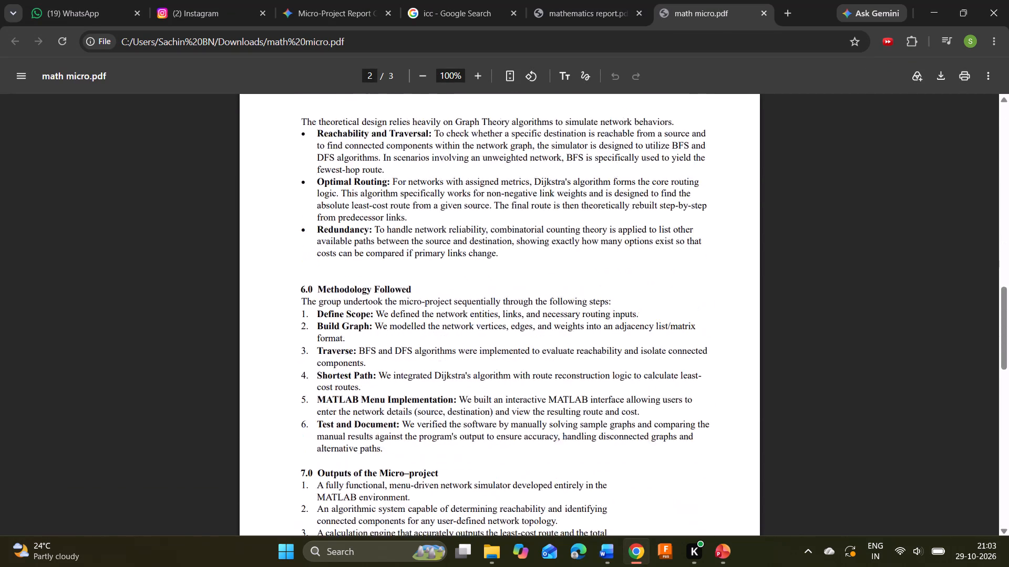
{"action": "scroll", "coordinate": [487, 470], "scroll_direction": "down", "scroll_amount": 1}
{"action": "scroll", "coordinate": [487, 470], "scroll_direction": "up", "scroll_amount": 4}
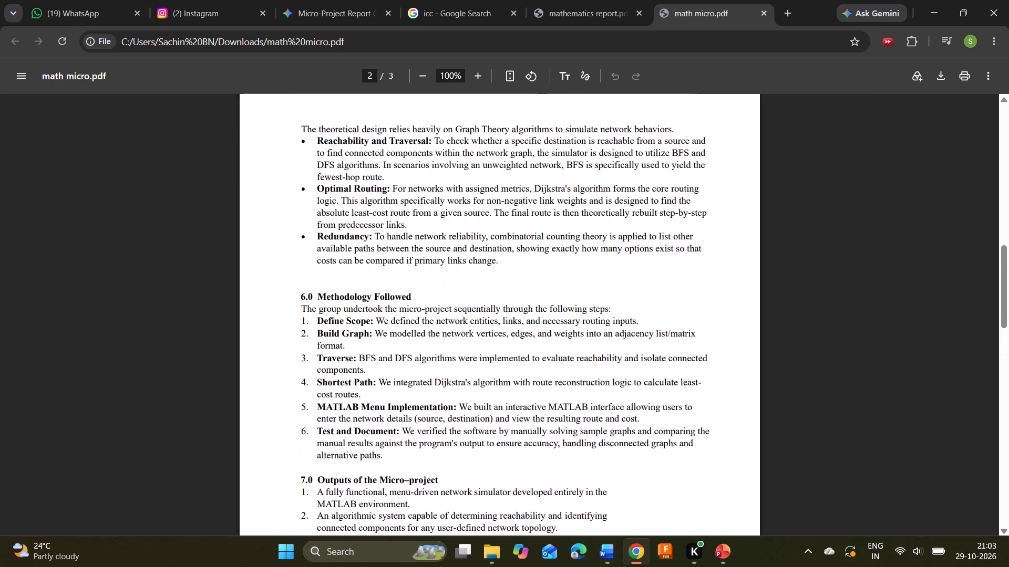
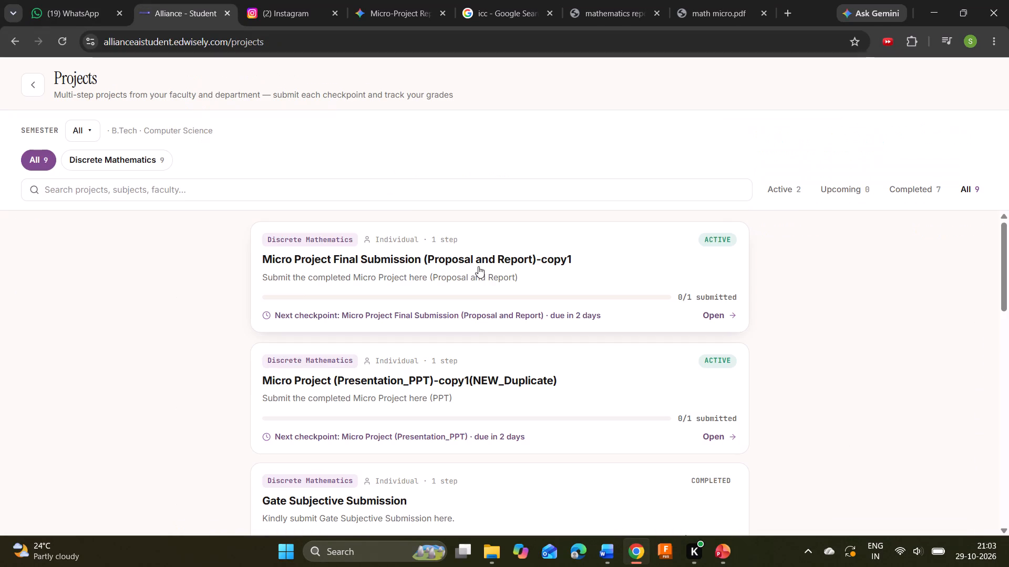
Look through the project list and open the active Micro Project (Presentation_PPT)-copy1(NEW_Duplicate) project to view its submission step.
{"action": "scroll", "coordinate": [472, 321], "scroll_direction": "right", "scroll_amount": 2}
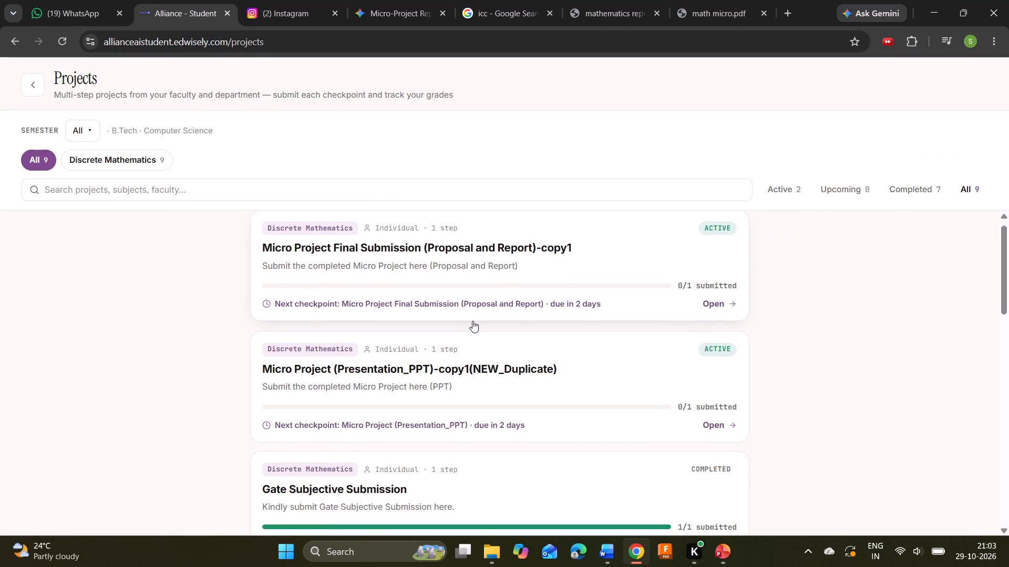
{"action": "scroll", "coordinate": [472, 321], "scroll_direction": "right", "scroll_amount": 2}
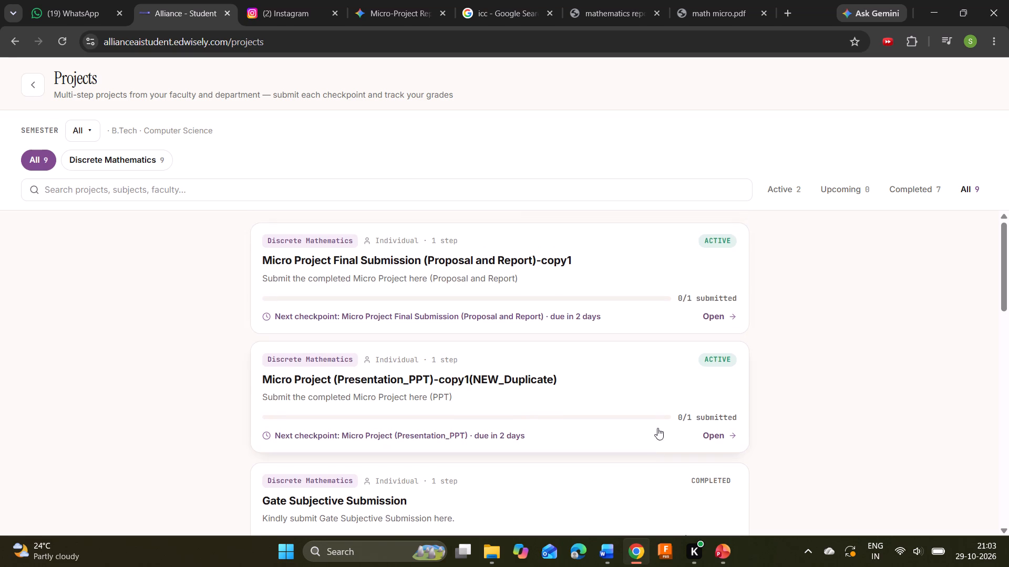
{"action": "scroll", "coordinate": [651, 436], "scroll_direction": "down", "scroll_amount": 1}
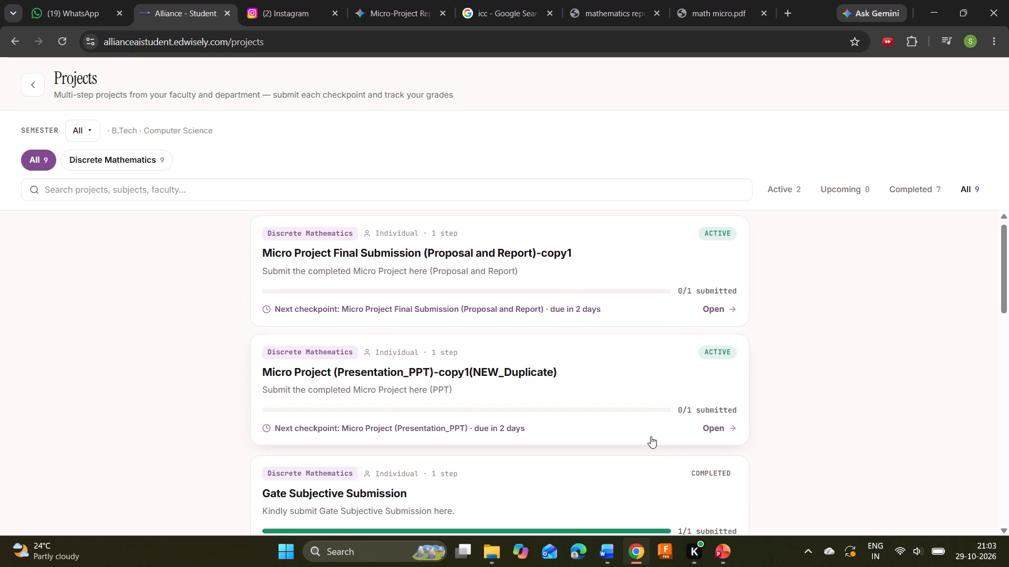
{"action": "scroll", "coordinate": [651, 436], "scroll_direction": "down", "scroll_amount": 1}
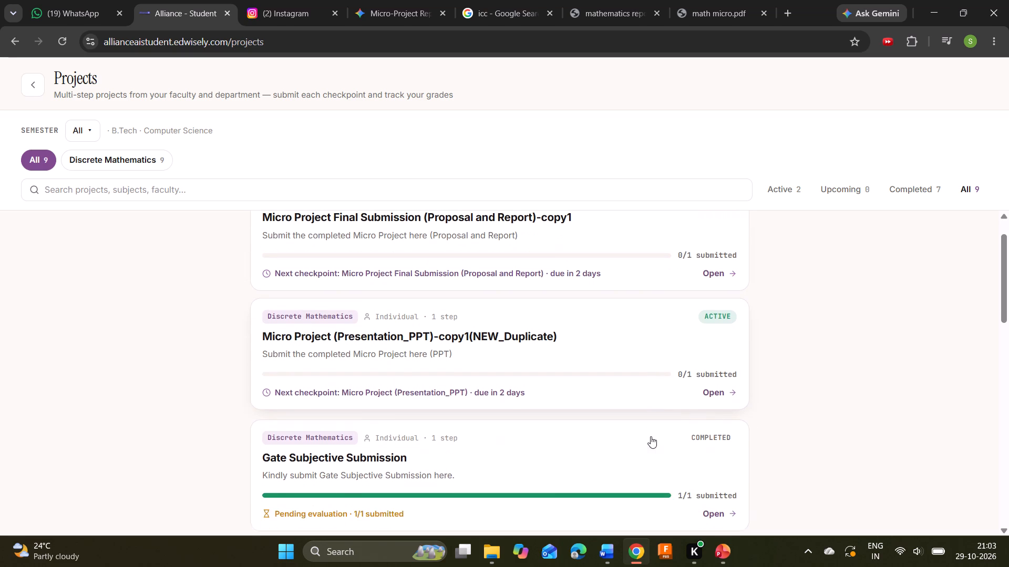
{"action": "left_click_drag", "start_coordinate": [651, 436], "coordinate": [702, 409]}
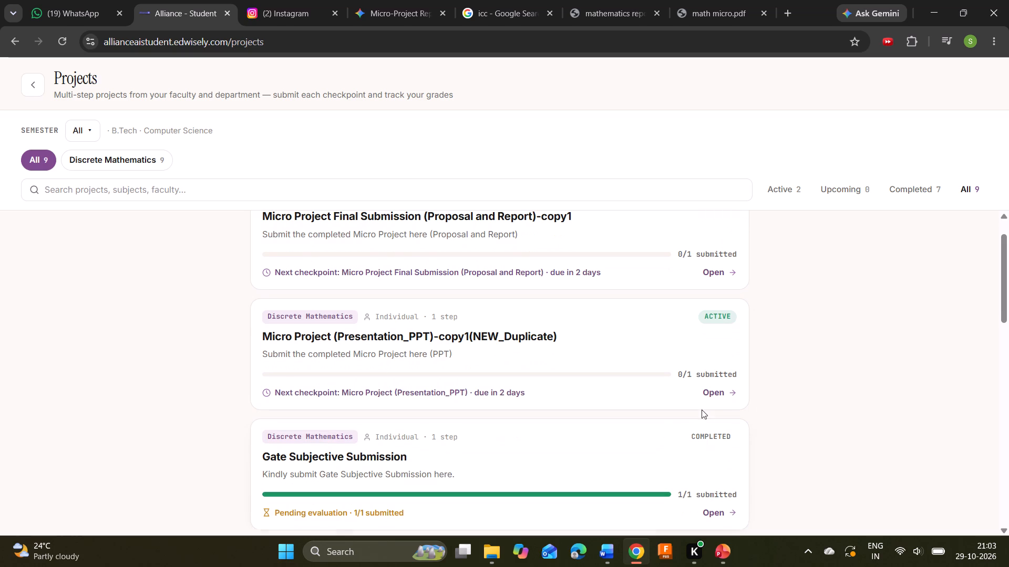
{"action": "left_click_drag", "start_coordinate": [702, 409], "coordinate": [729, 380]}
{"action": "left_click", "coordinate": [725, 384]}
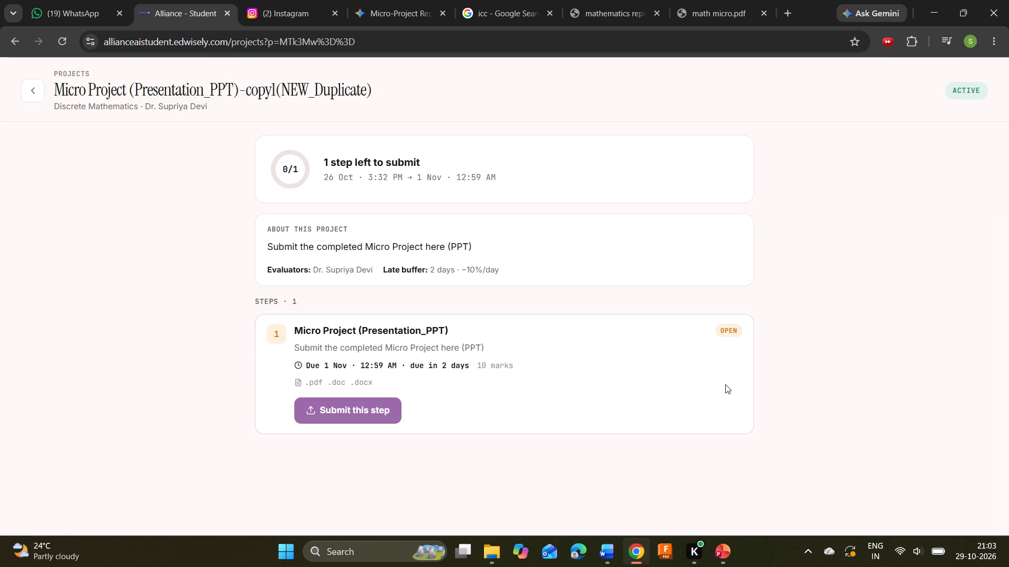
{"action": "scroll", "coordinate": [432, 383], "scroll_direction": "down", "scroll_amount": 1}
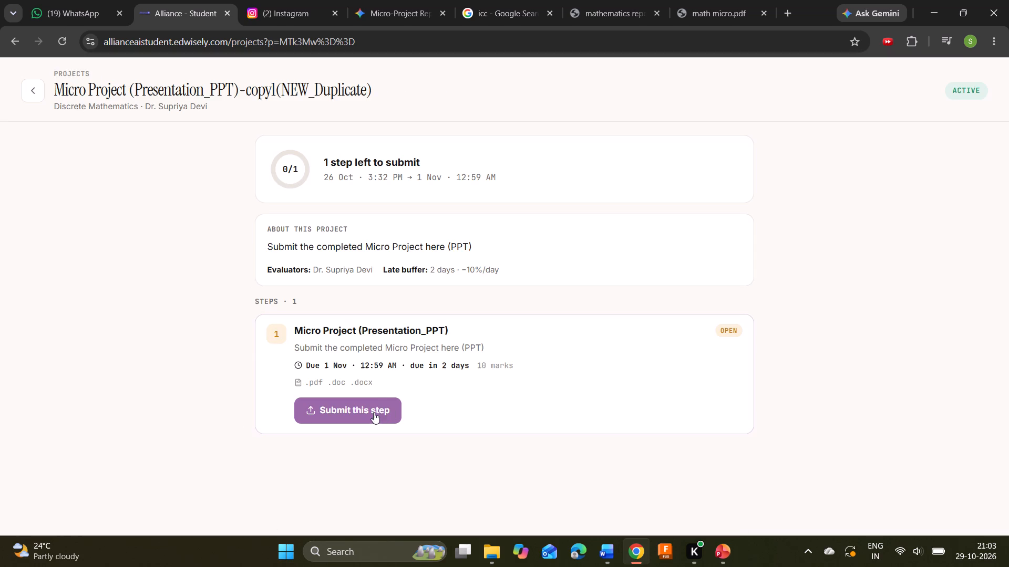
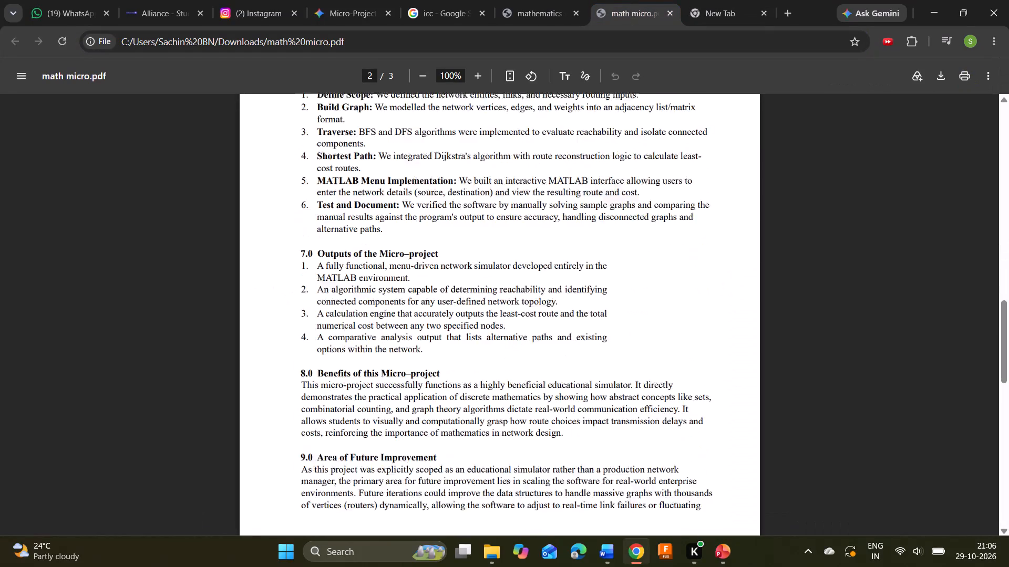
Check the re-exported PDF from section 7.0 through the 10.0 References on page 3 and back up to the page 1 cover details.
{"action": "scroll", "coordinate": [573, 248], "scroll_direction": "down", "scroll_amount": 3}
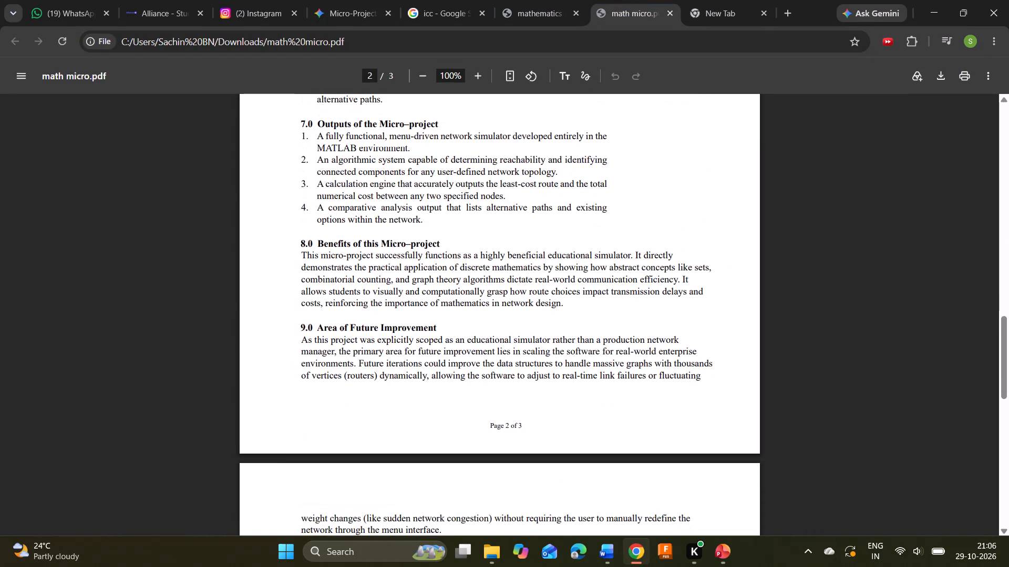
{"action": "scroll", "coordinate": [573, 248], "scroll_direction": "down", "scroll_amount": 4}
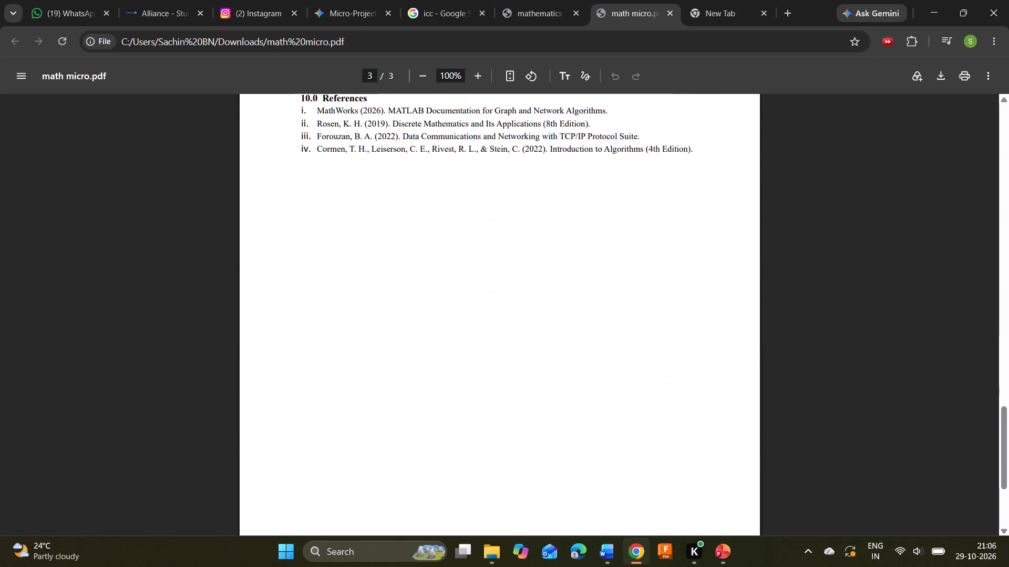
{"action": "scroll", "coordinate": [573, 248], "scroll_direction": "up", "scroll_amount": 5}
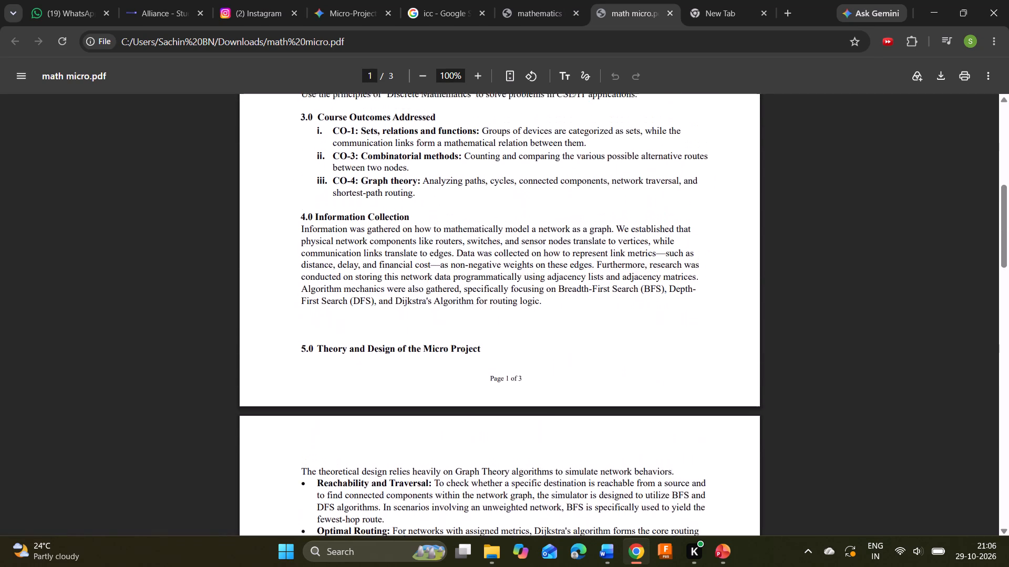
{"action": "scroll", "coordinate": [573, 248], "scroll_direction": "up", "scroll_amount": 3}
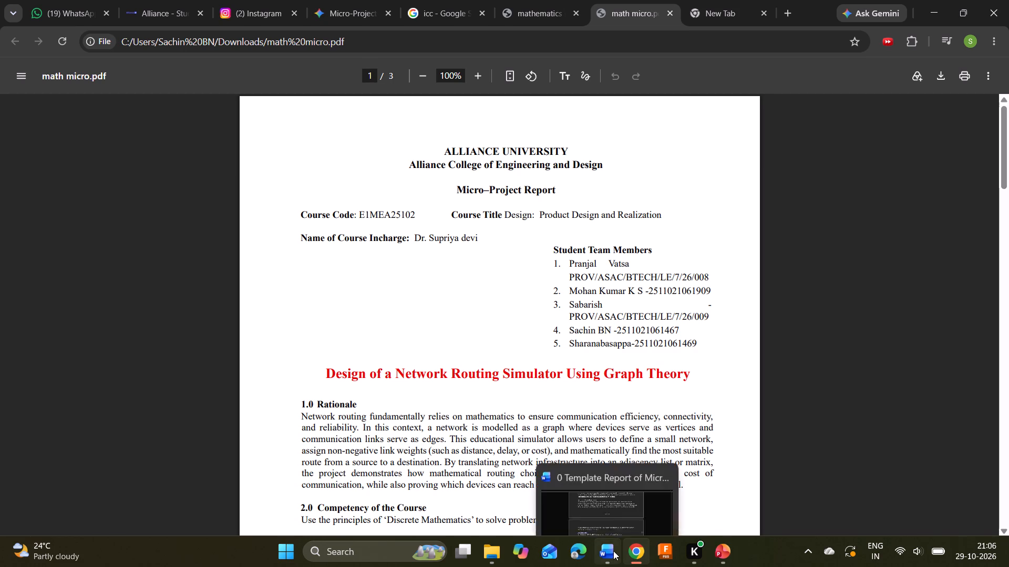
Switch back to the Word report and go to the course and team details on page 1.
{"action": "left_click", "coordinate": [614, 482]}
{"action": "scroll", "coordinate": [522, 216], "scroll_direction": "up", "scroll_amount": 6}
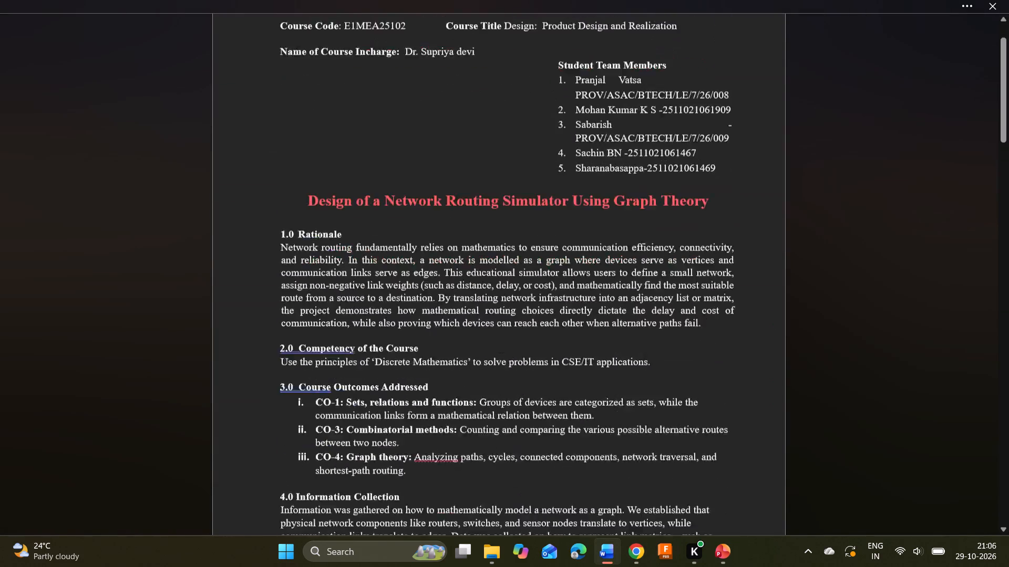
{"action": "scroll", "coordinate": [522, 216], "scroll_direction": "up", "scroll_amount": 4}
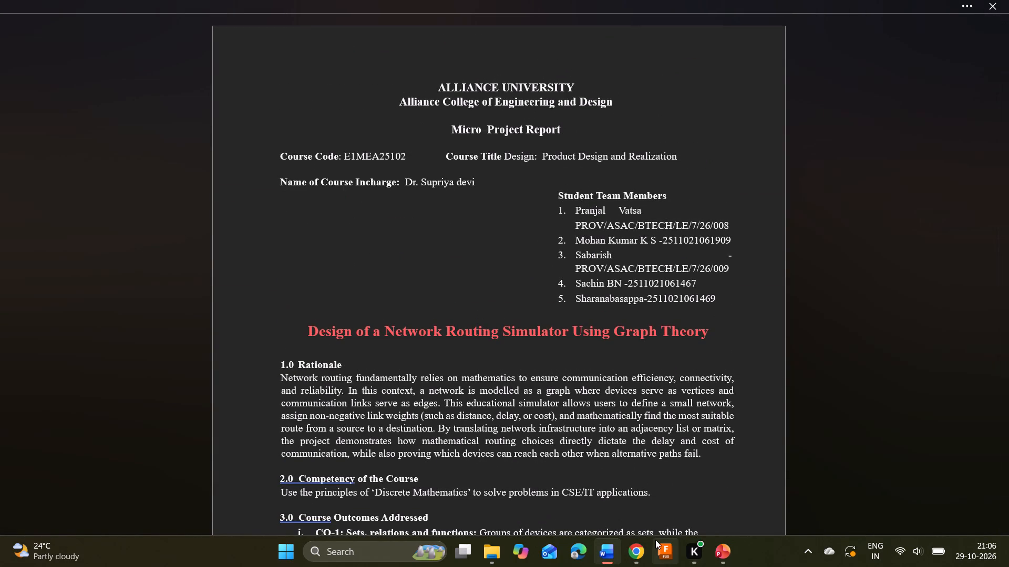
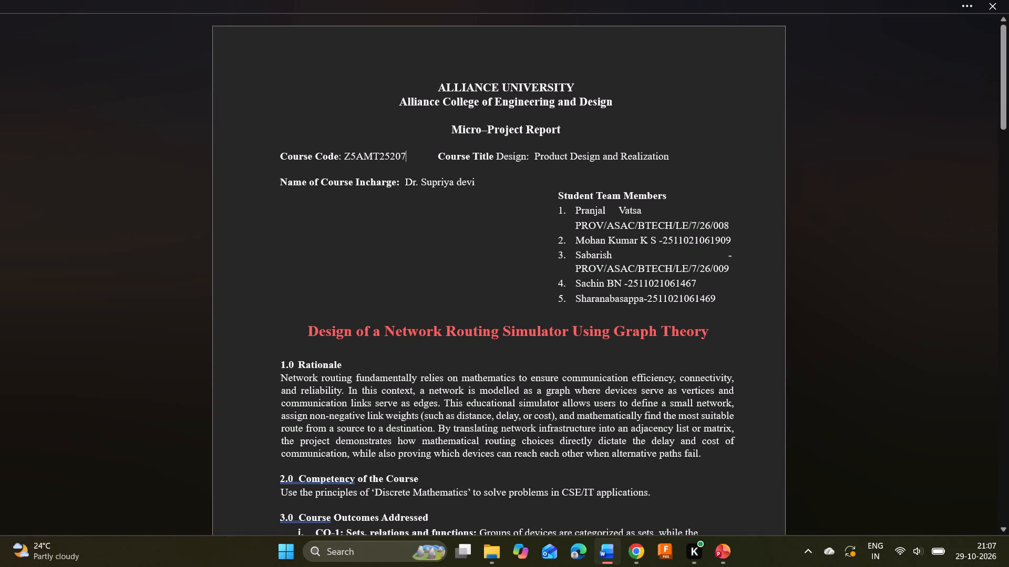
Select the course title text "Product Design and Realization" in the report's header details.
{"action": "left_click_drag", "start_coordinate": [530, 159], "coordinate": [649, 155]}
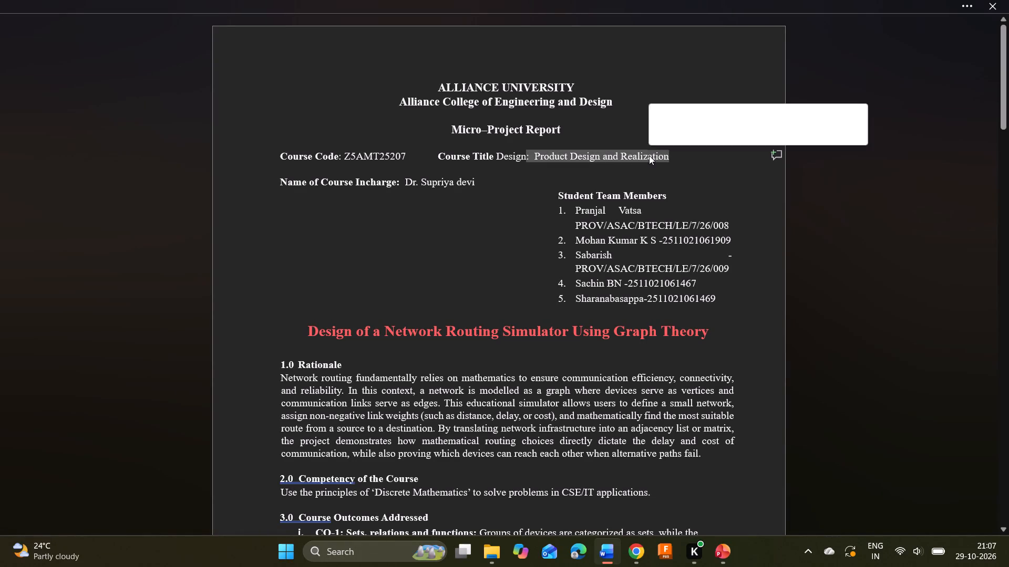
{"action": "left_click", "coordinate": [649, 155]}
{"action": "left_click_drag", "start_coordinate": [675, 159], "coordinate": [586, 157]}
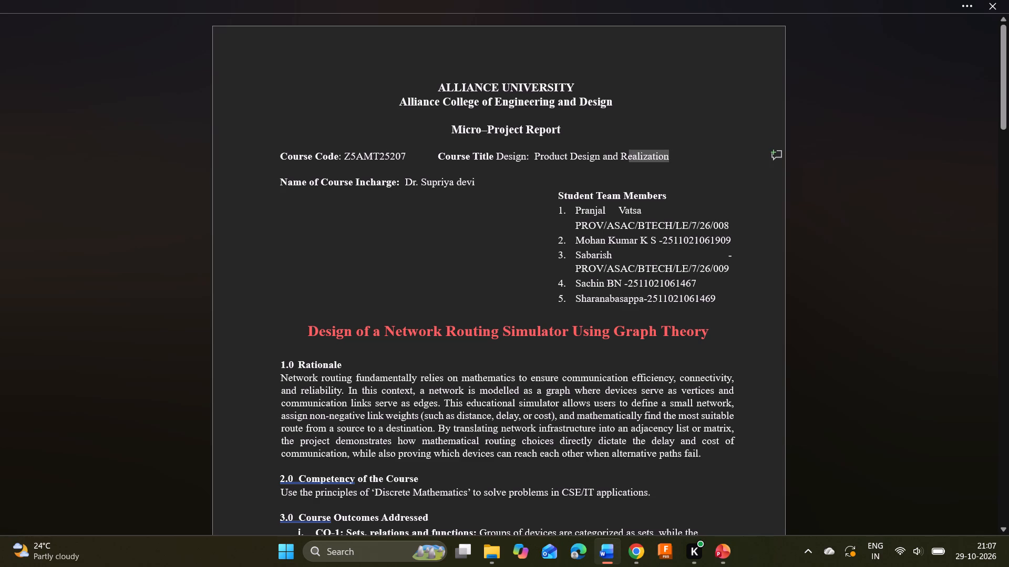
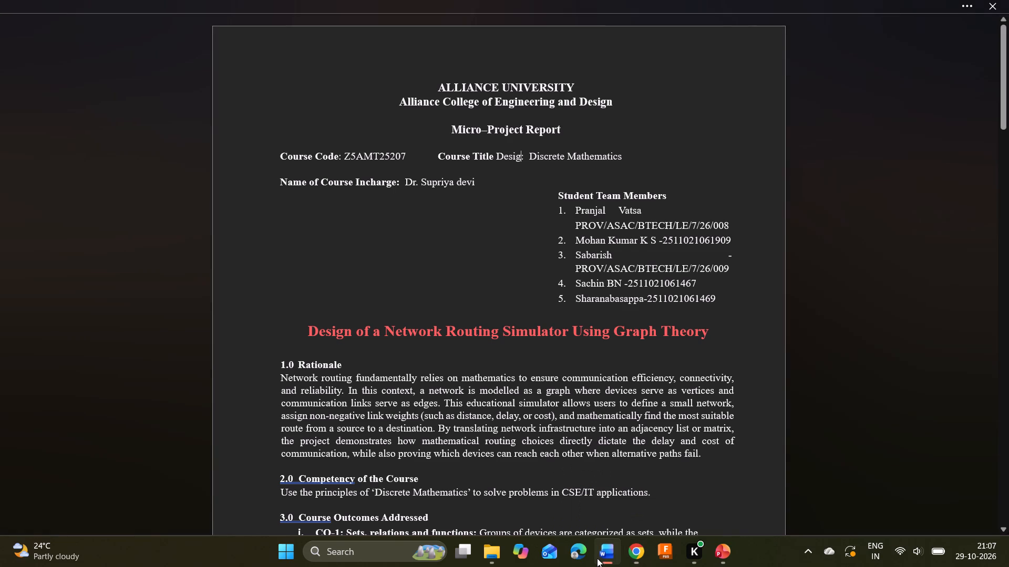
Delete the leftover "Design" text after the Course Title label so only "Discrete Mathematics" remains as the title.
{"action": "key", "text": "BackSpace"}
{"action": "key", "text": "BackSpace"}
{"action": "key", "text": "BackSpace"}
{"action": "key", "text": "BackSpace"}
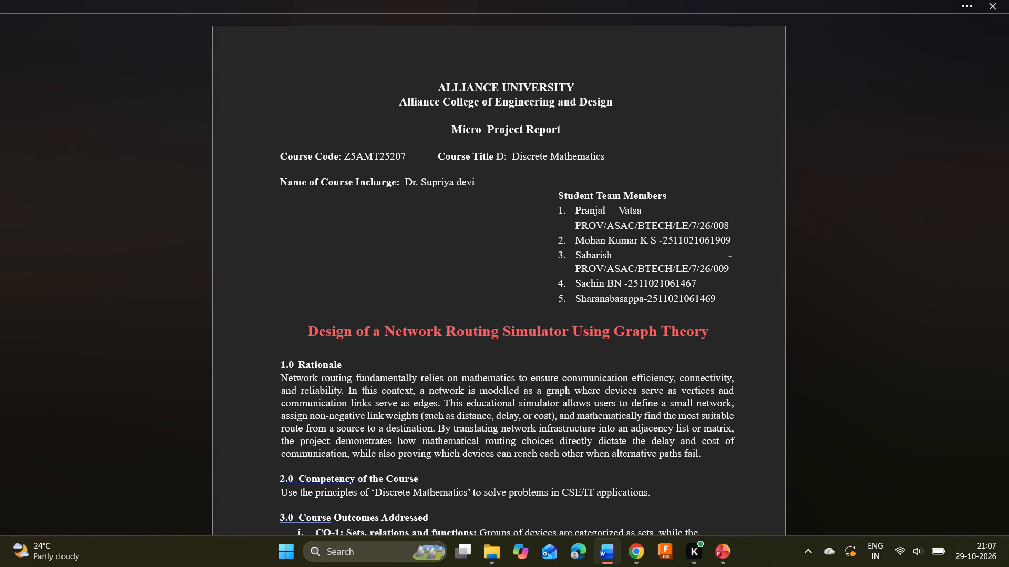
{"action": "key", "text": "BackSpace"}
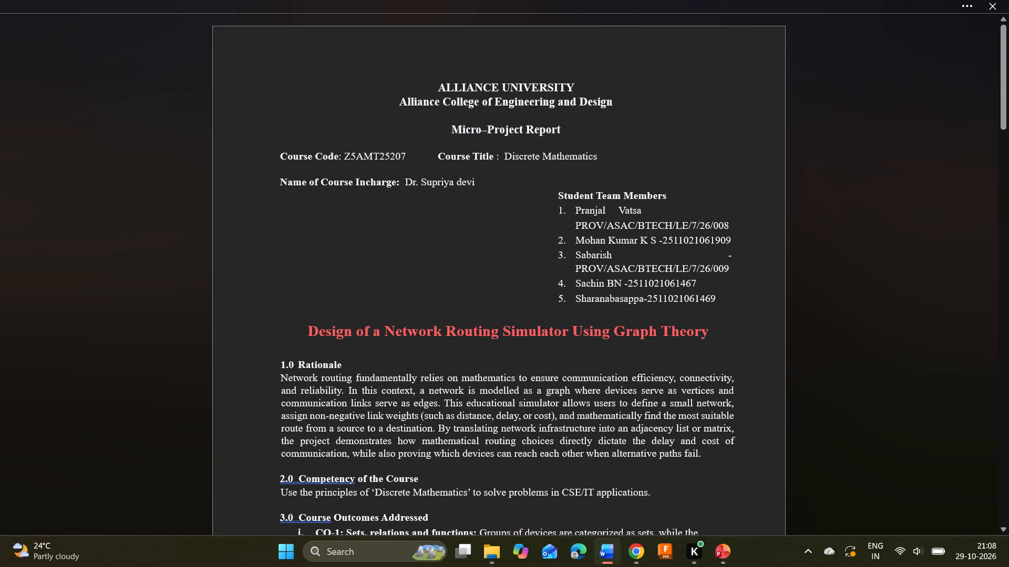
Insert spaces before "Course Title" to shift it farther from the course code, roughly above the student team list.
{"action": "left_click", "coordinate": [438, 156]}
{"action": "key", "text": "space"}
{"action": "key", "text": "space"}
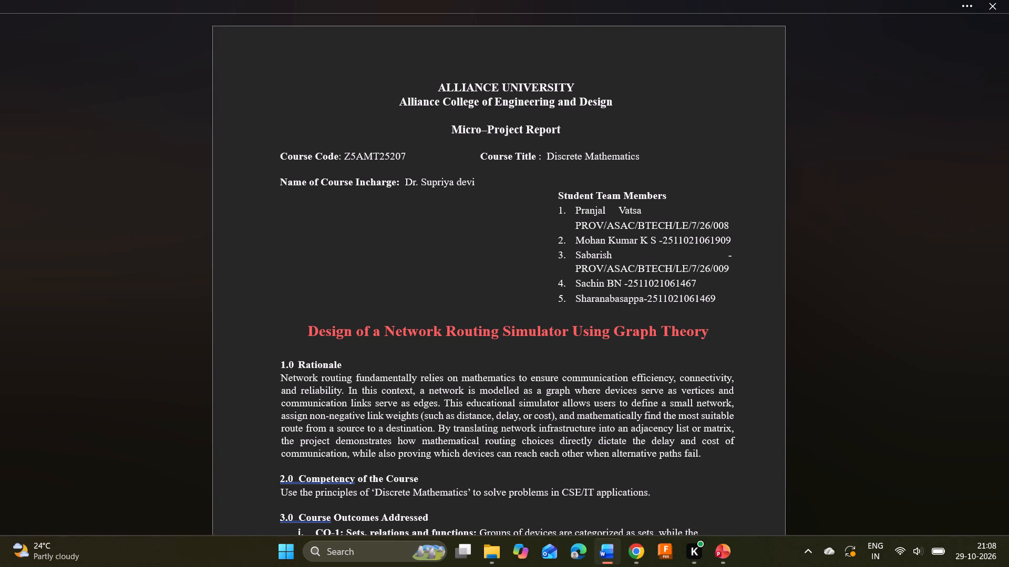
{"action": "key", "text": "space"}
{"action": "key", "text": "space"}
{"action": "key", "text": "space"}
{"action": "key", "text": "space"}
{"action": "key", "text": "space"}
{"action": "key", "text": "space"}
{"action": "key", "text": "space"}
{"action": "key", "text": "space"}
{"action": "key", "text": "space"}
{"action": "key", "text": "space"}
{"action": "key", "text": "space"}
{"action": "key", "text": "space"}
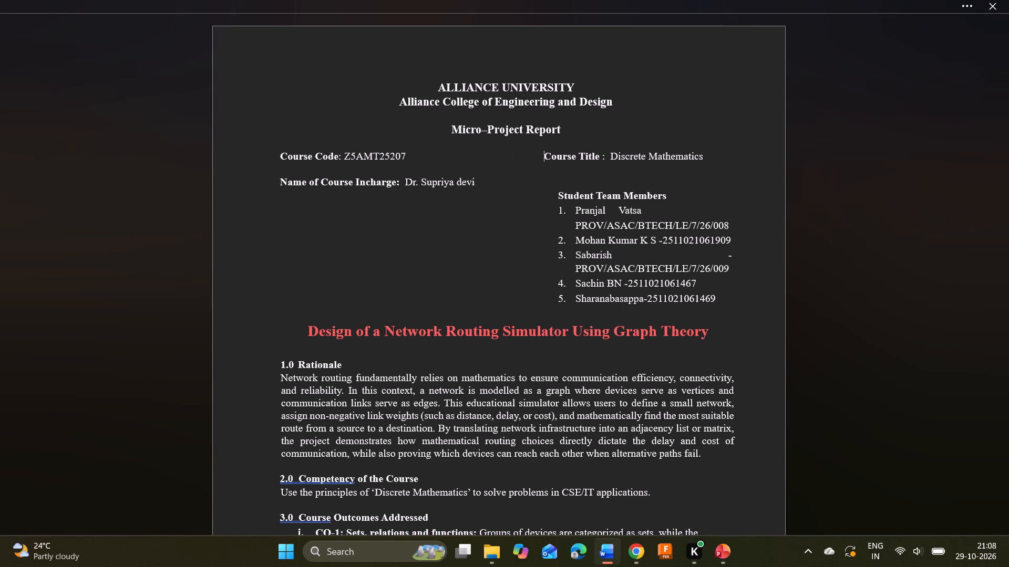
{"action": "scroll", "coordinate": [392, 359], "scroll_direction": "down", "scroll_amount": 1}
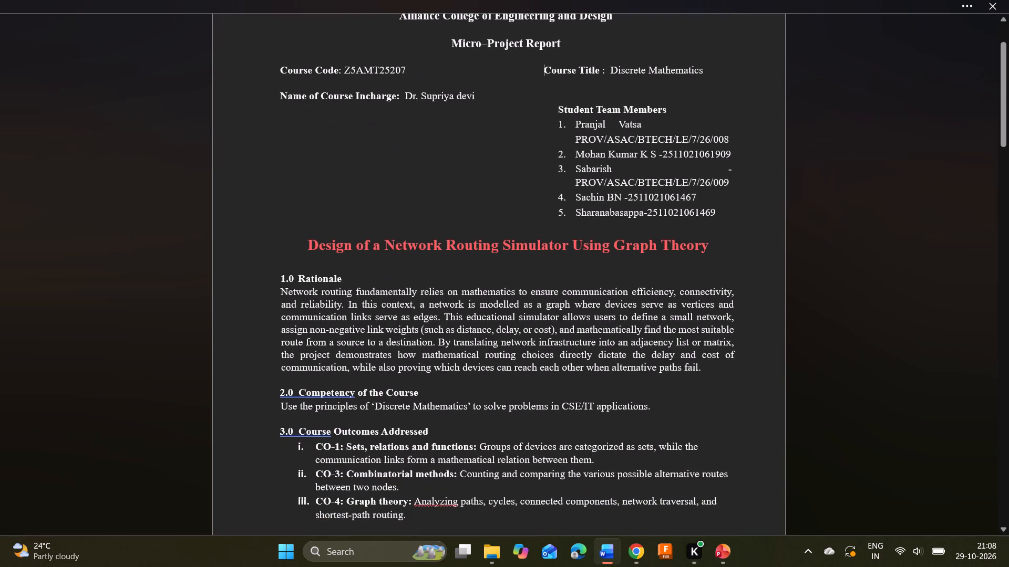
{"action": "scroll", "coordinate": [390, 411], "scroll_direction": "up", "scroll_amount": 1}
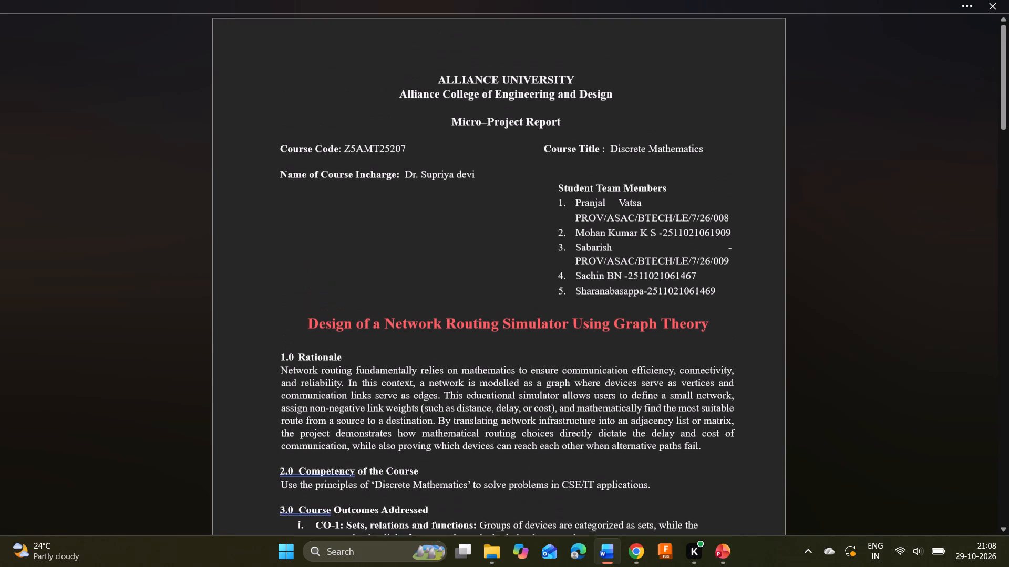
Start exporting the report as a PDF/XPS document, opening the publish dialog.
{"action": "left_click", "coordinate": [355, 0]}
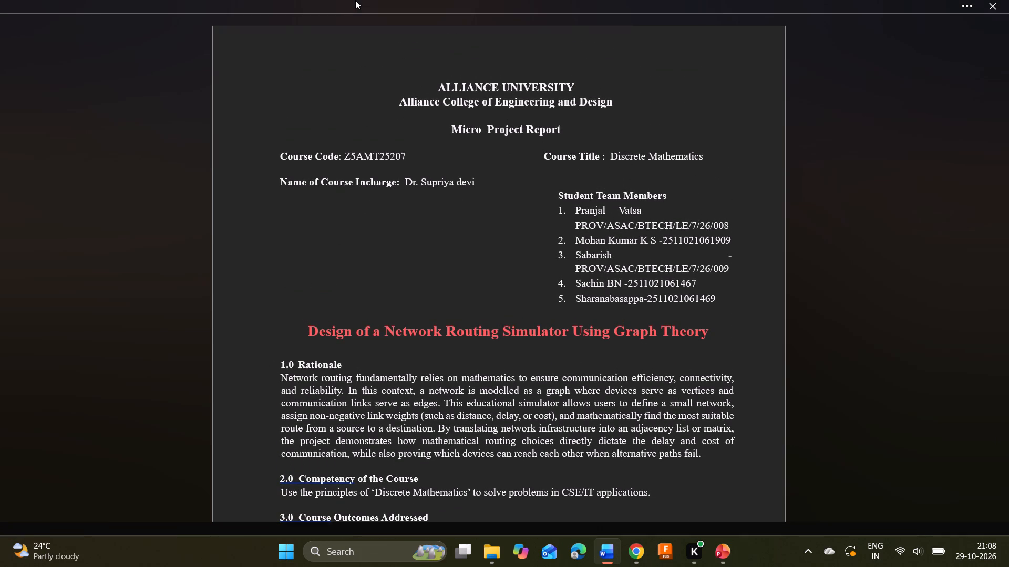
{"action": "left_click", "coordinate": [13, 48]}
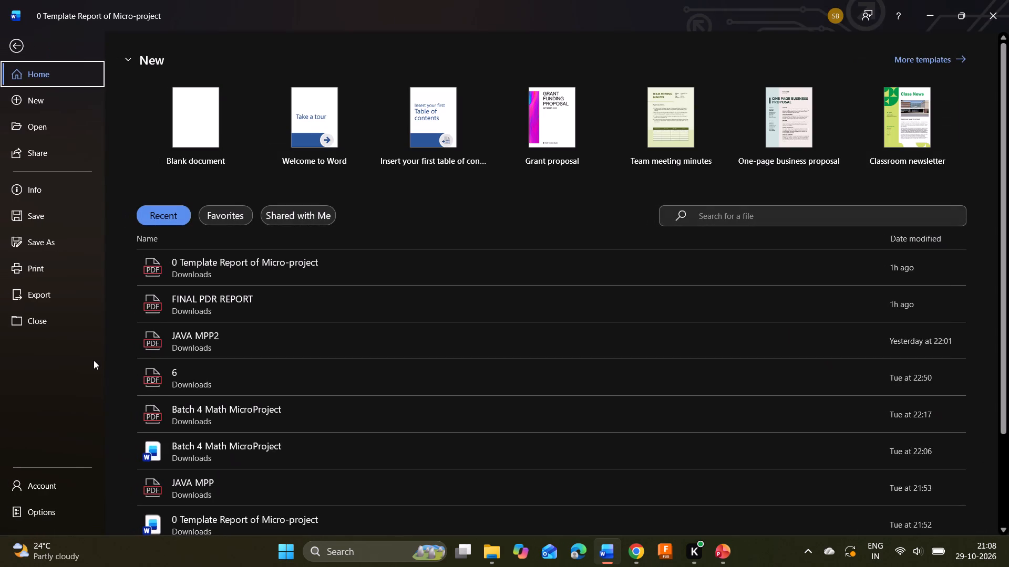
{"action": "left_click", "coordinate": [81, 295]}
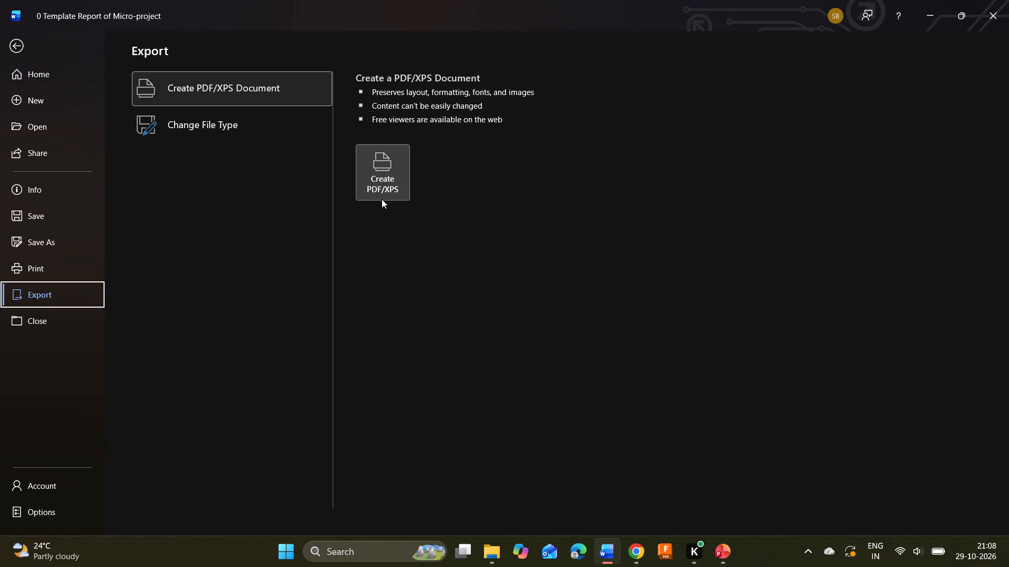
{"action": "left_click", "coordinate": [382, 199]}
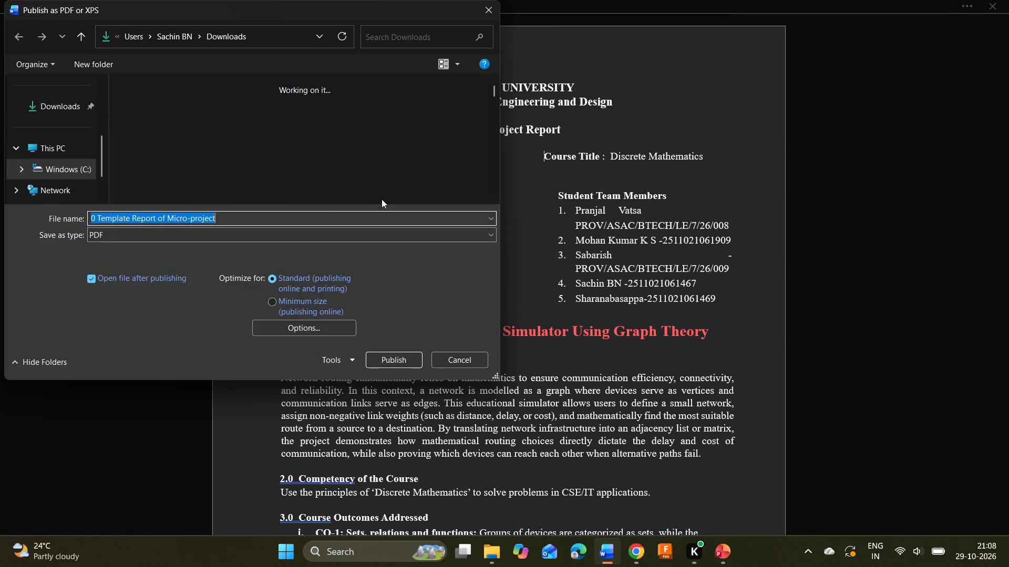
Switch to File Explorer and delete the old "math micro" and "mathematics report" PDFs from Downloads.
{"action": "left_click", "coordinate": [485, 561]}
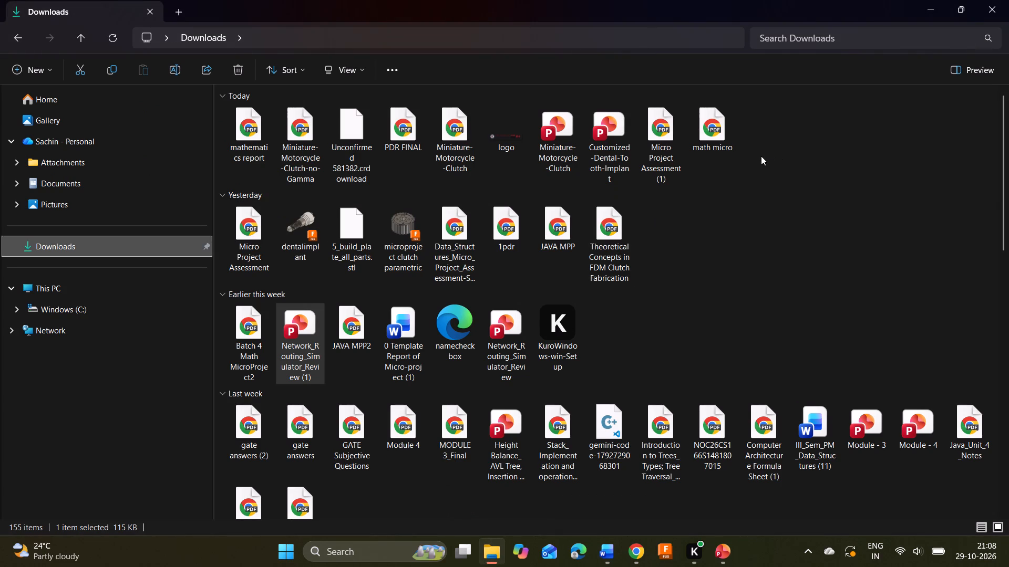
{"action": "left_click_drag", "start_coordinate": [758, 155], "coordinate": [710, 134]}
{"action": "left_click", "coordinate": [235, 70]}
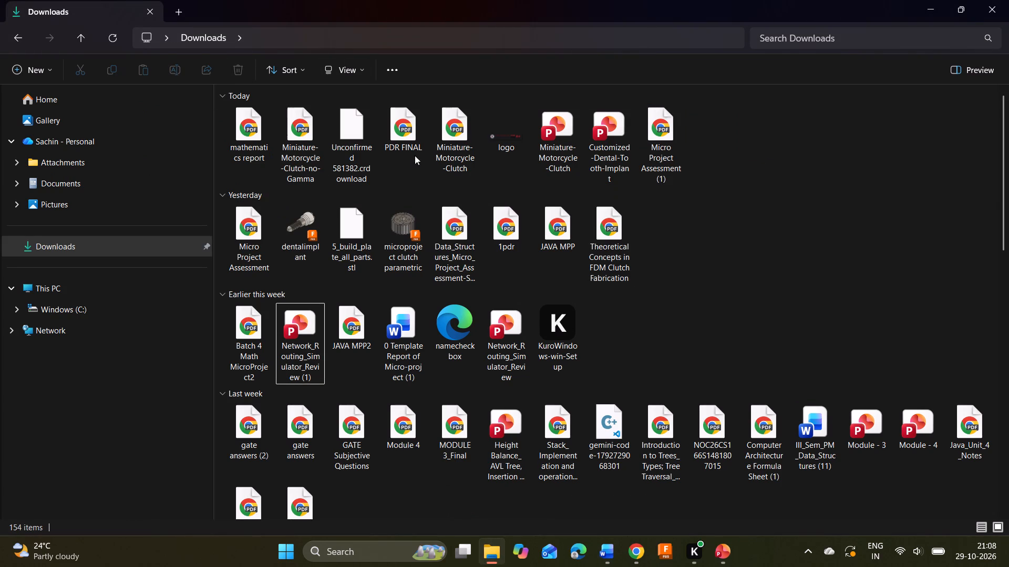
{"action": "right_click", "coordinate": [235, 162]}
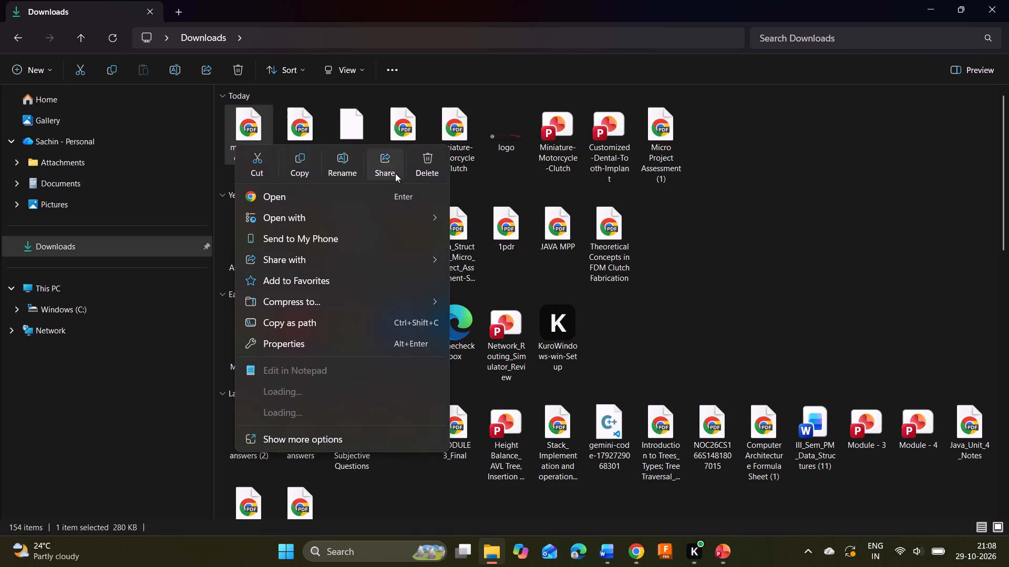
{"action": "left_click", "coordinate": [432, 170]}
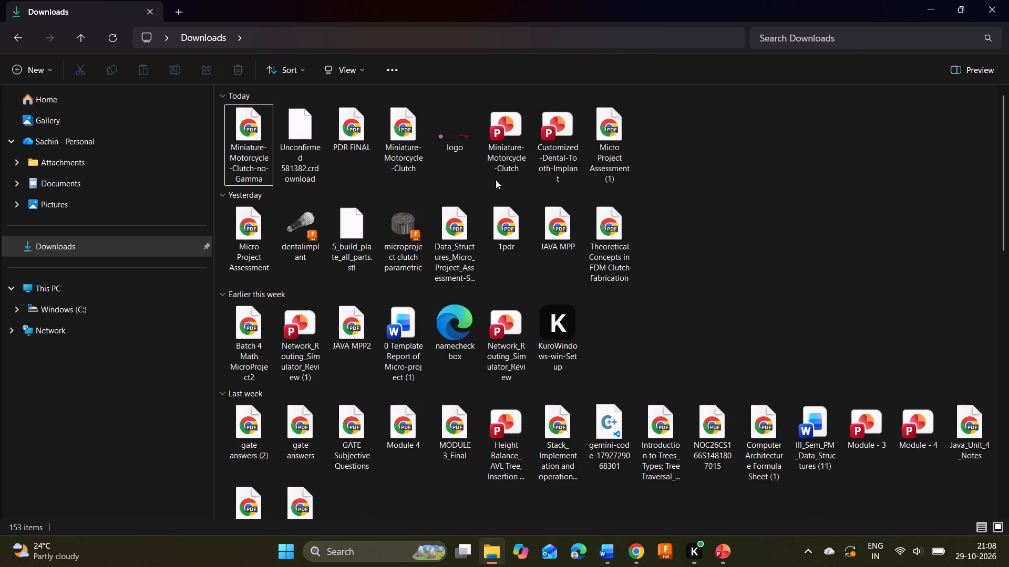
Return to Word's publish dialog and choose Downloads as the PDF's destination folder.
{"action": "left_click", "coordinate": [633, 550]}
{"action": "left_click", "coordinate": [611, 501]}
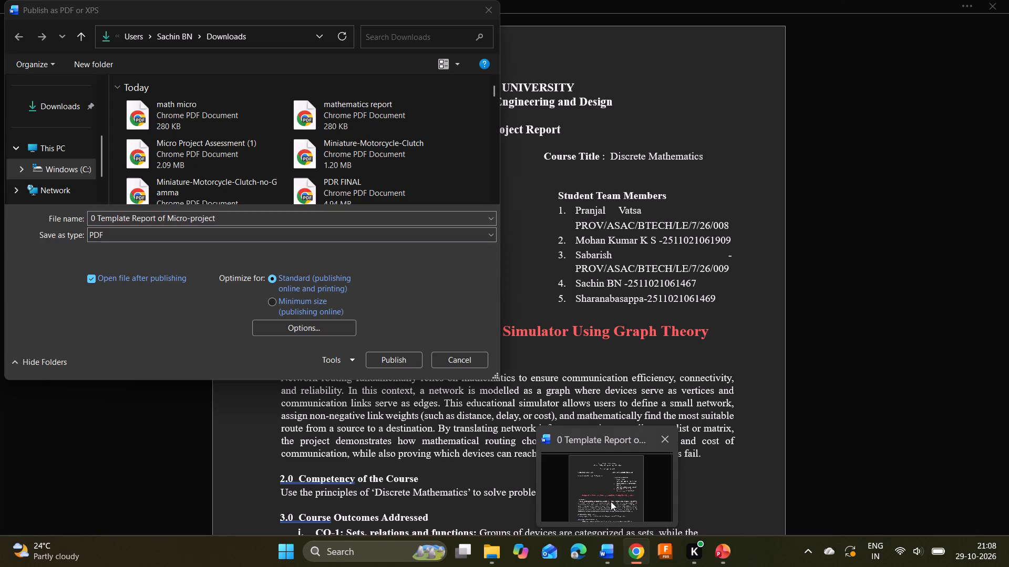
{"action": "left_click", "coordinate": [65, 99]}
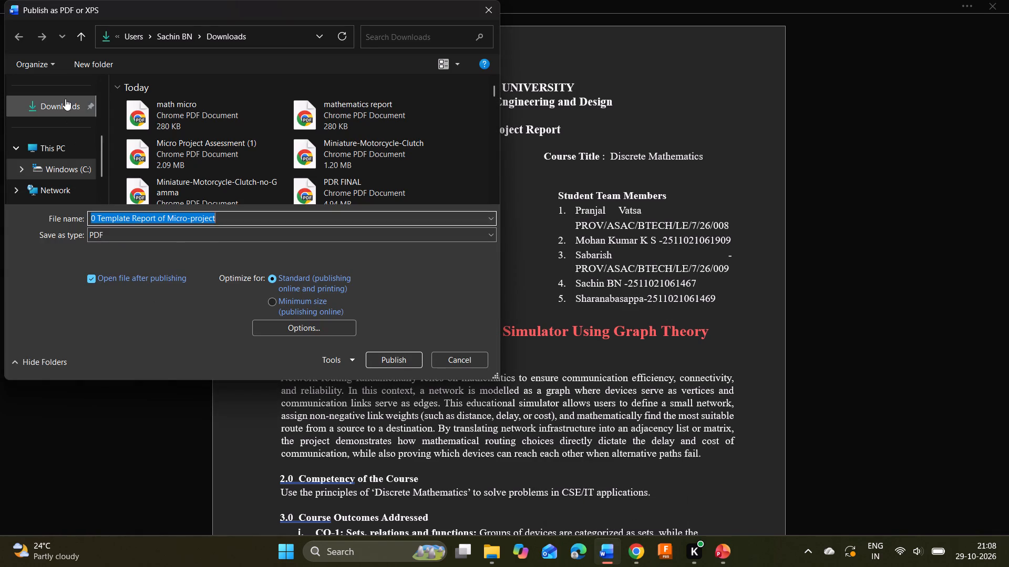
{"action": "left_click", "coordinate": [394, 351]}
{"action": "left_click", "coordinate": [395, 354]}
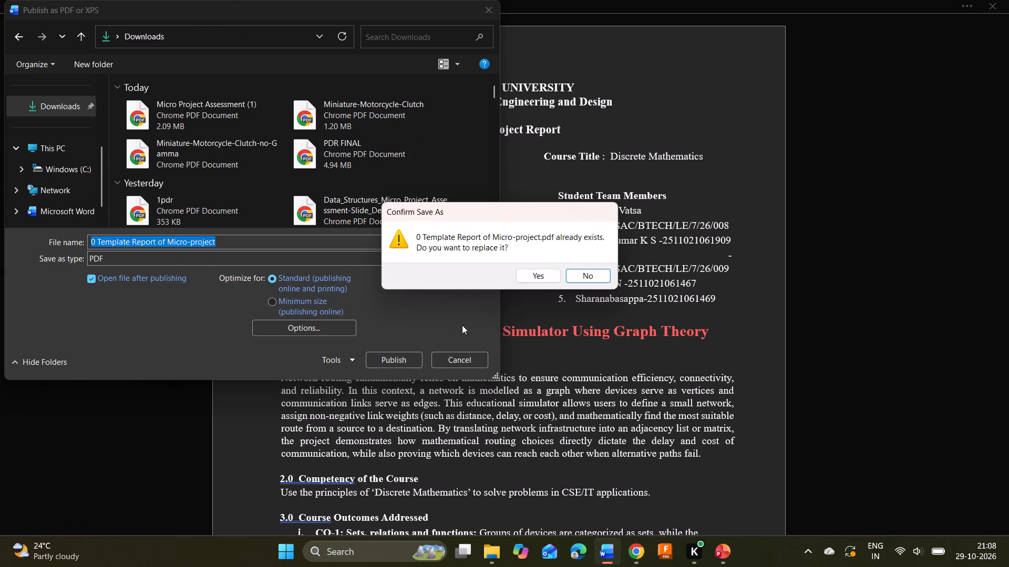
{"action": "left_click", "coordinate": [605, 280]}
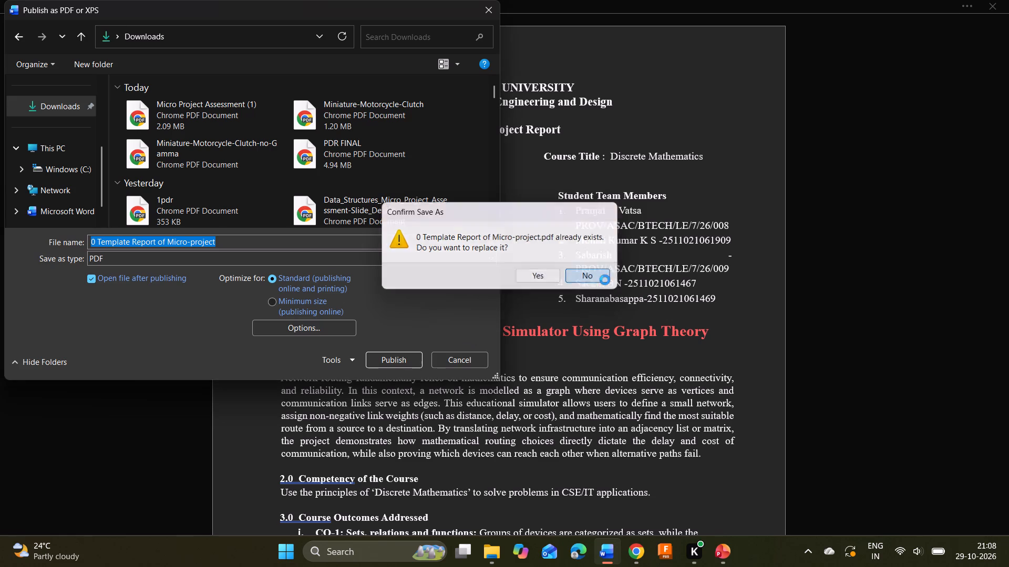
Name the PDF "microproject report mathematics" and publish it to Downloads.
{"action": "key", "text": "BackSpace"}
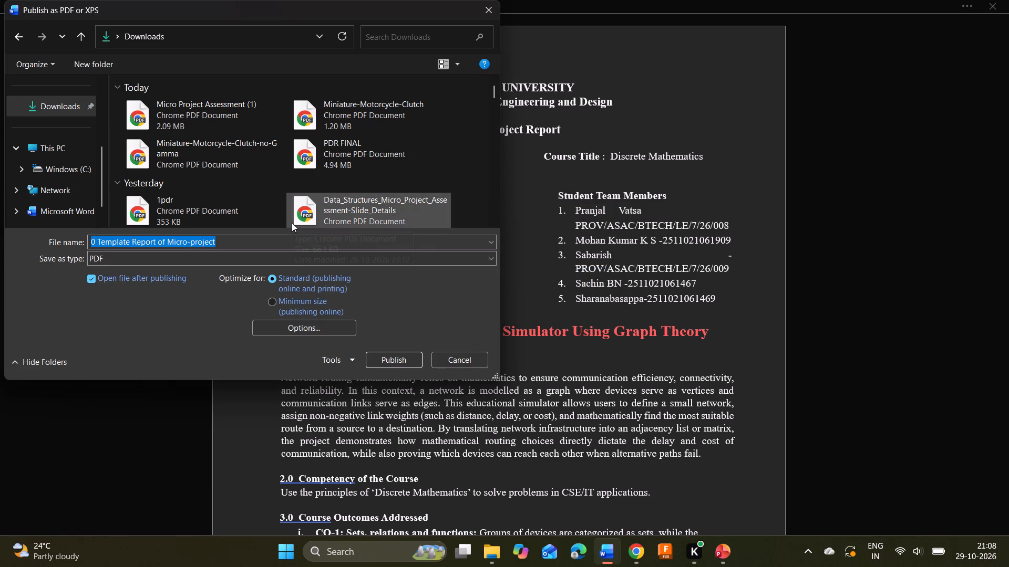
{"action": "left_click", "coordinate": [264, 232]}
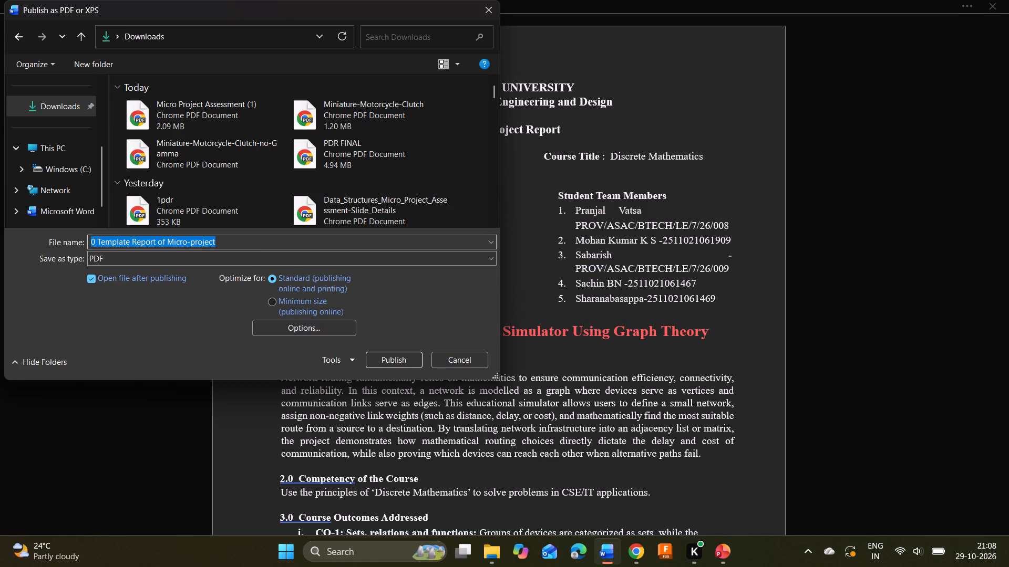
{"action": "left_click", "coordinate": [257, 244]}
{"action": "key", "text": "BackSpace"}
{"action": "key", "text": "BackSpace"}
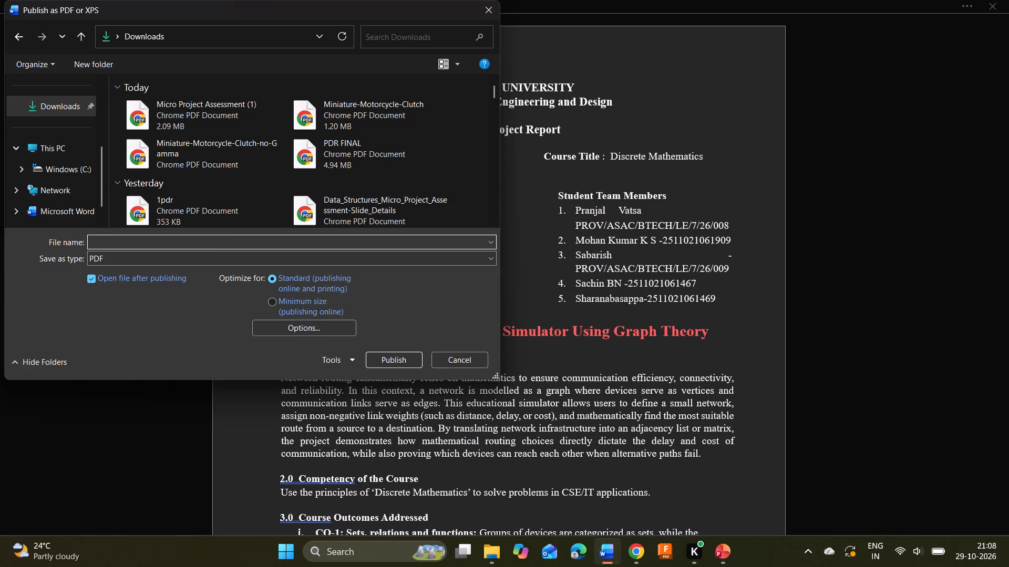
{"action": "type", "text": "microproject"}
{"action": "key", "text": "space"}
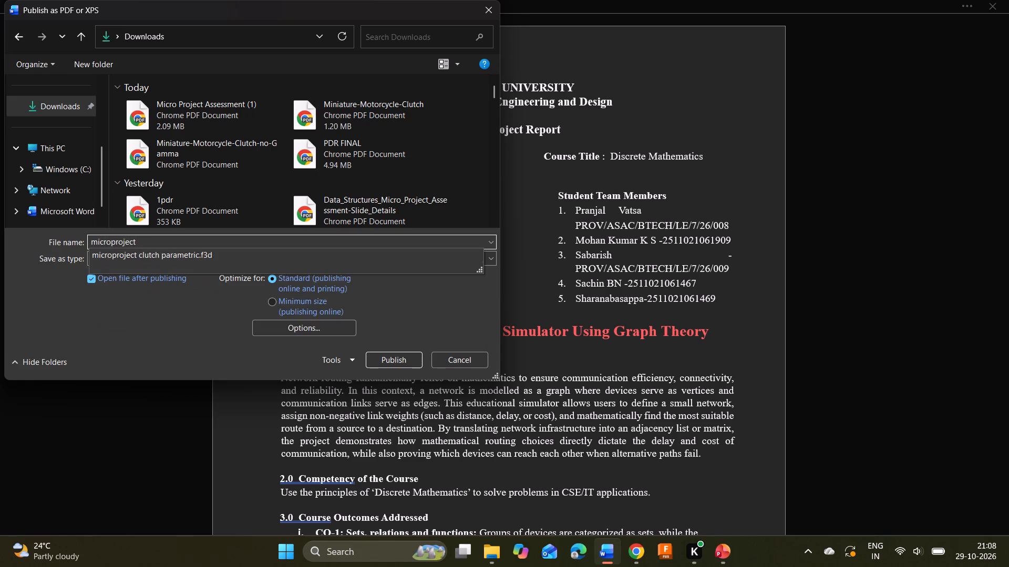
{"action": "type", "text": "report ma"}
{"action": "type", "text": "thematics"}
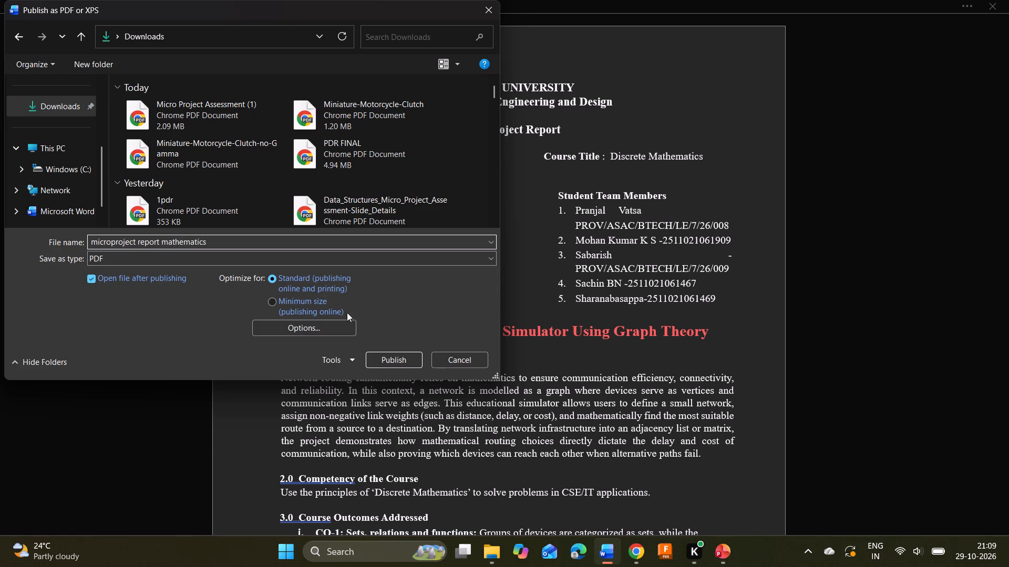
{"action": "left_click", "coordinate": [400, 357]}
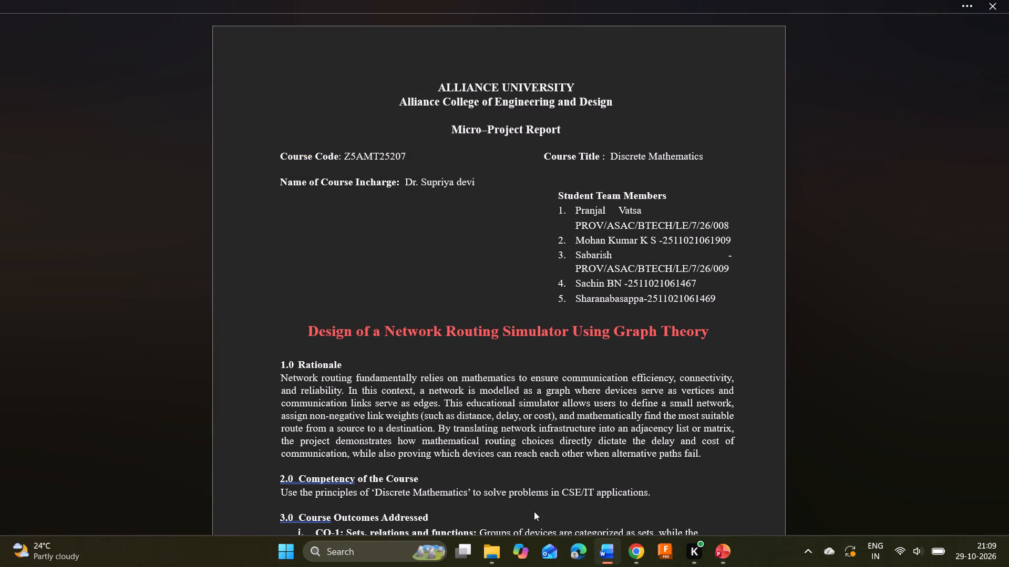
Switch to Chrome and review the exported "microproject report mathematics" PDF, from the header details through the references.
{"action": "left_click", "coordinate": [486, 549]}
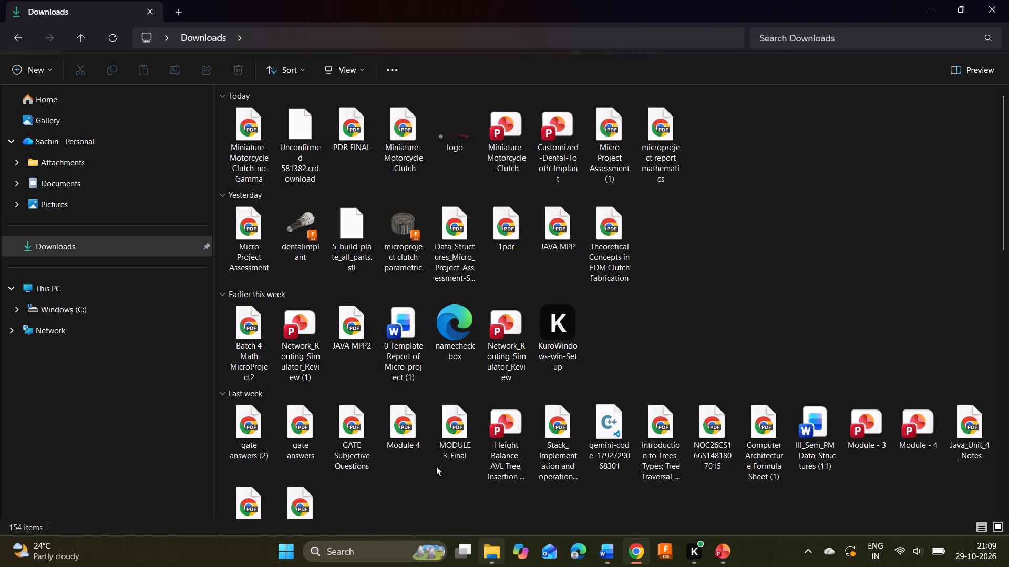
{"action": "left_click", "coordinate": [633, 559]}
{"action": "scroll", "coordinate": [561, 427], "scroll_direction": "down", "scroll_amount": 1}
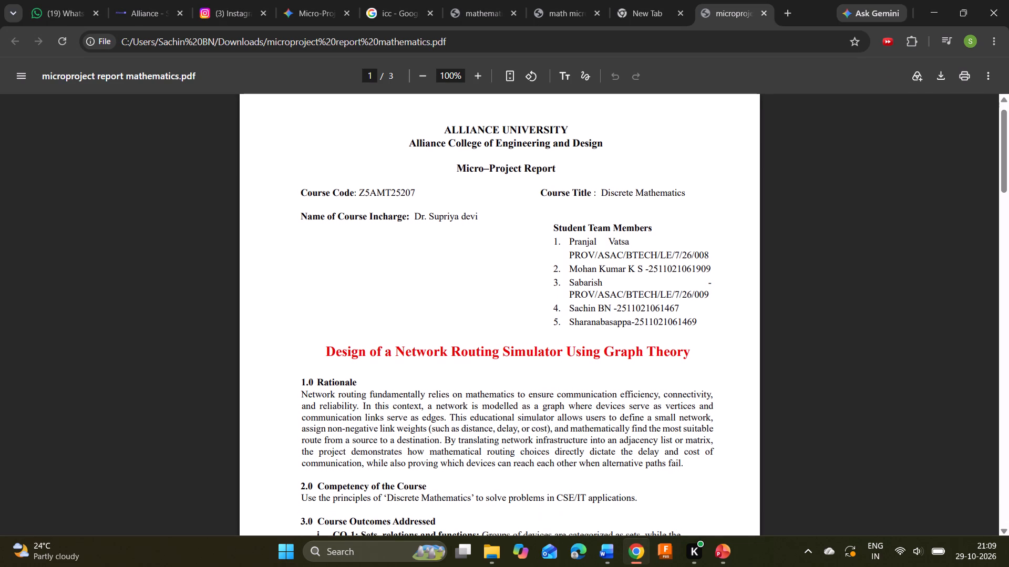
{"action": "scroll", "coordinate": [561, 427], "scroll_direction": "down", "scroll_amount": 2}
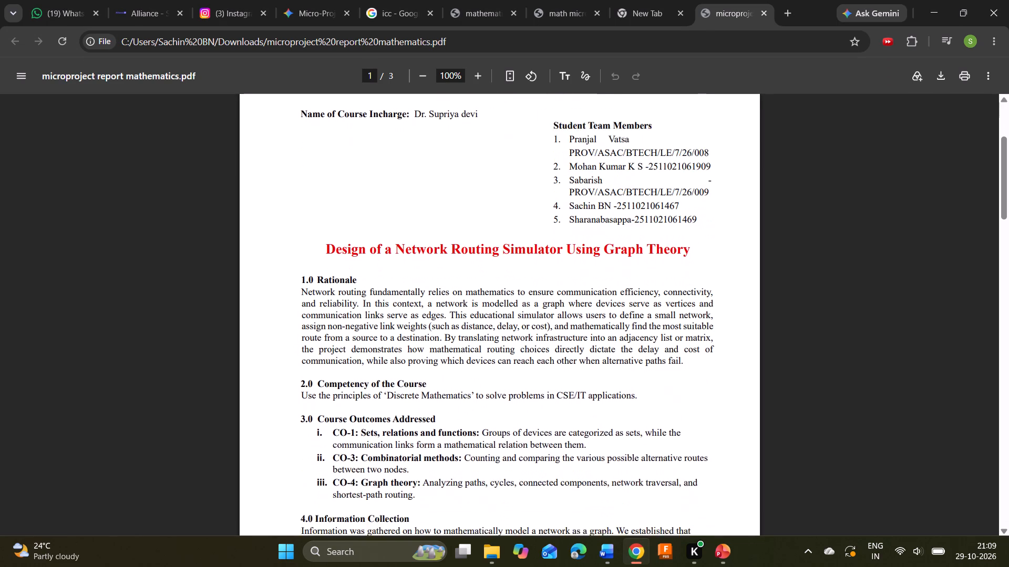
{"action": "scroll", "coordinate": [561, 427], "scroll_direction": "down", "scroll_amount": 6}
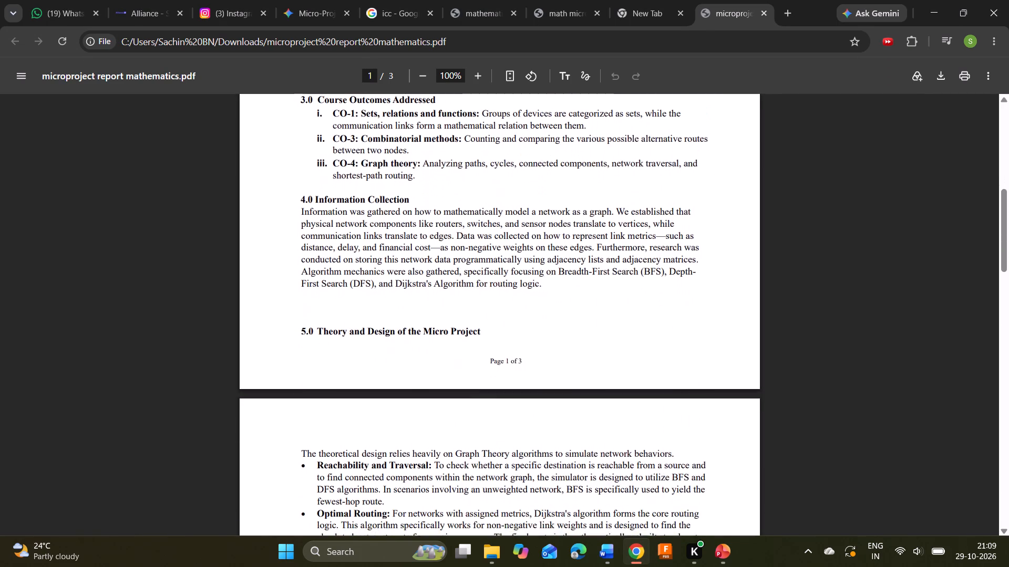
{"action": "scroll", "coordinate": [561, 427], "scroll_direction": "down", "scroll_amount": 11}
{"action": "scroll", "coordinate": [561, 427], "scroll_direction": "up", "scroll_amount": 5}
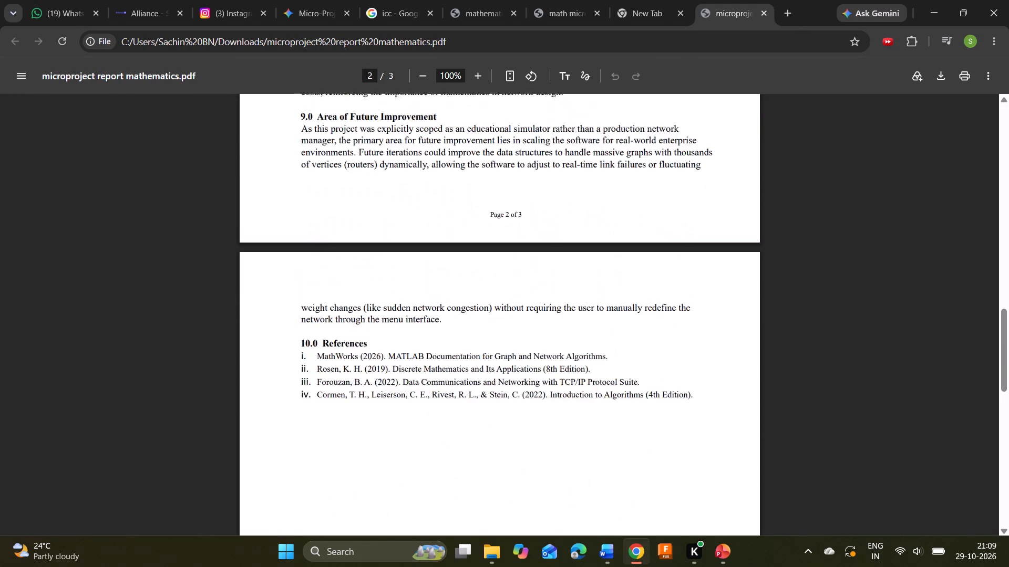
{"action": "scroll", "coordinate": [561, 427], "scroll_direction": "up", "scroll_amount": 1}
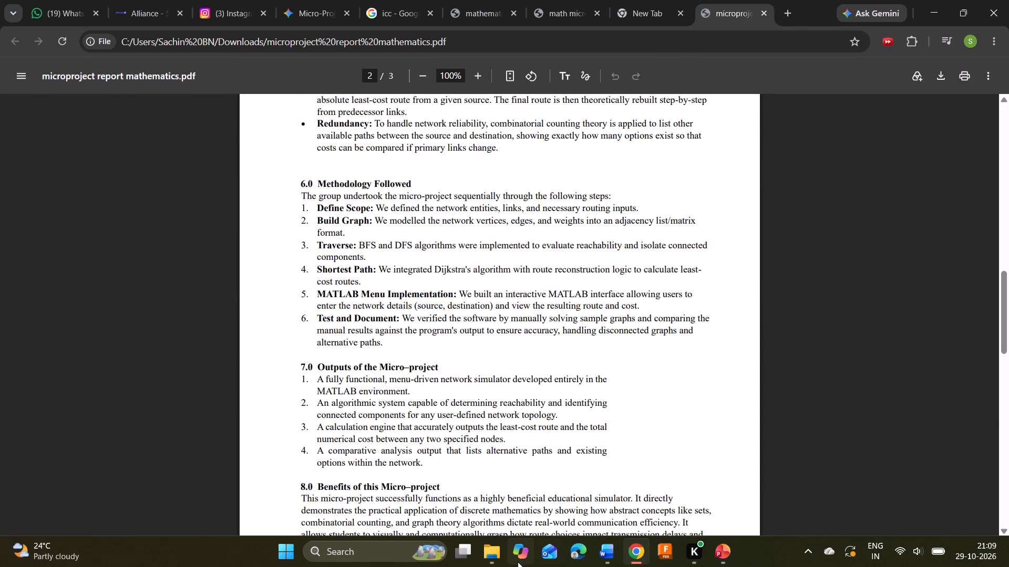
Switch to the Downloads folder in File Explorer and open the file actions for the "microproject report mathematics" PDF.
{"action": "left_click", "coordinate": [494, 565]}
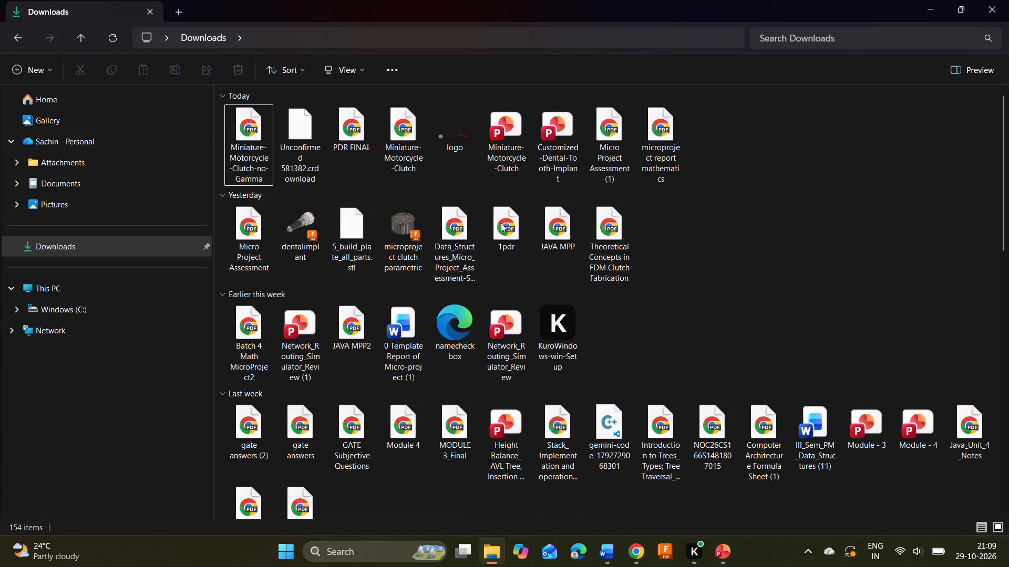
{"action": "right_click", "coordinate": [656, 141]}
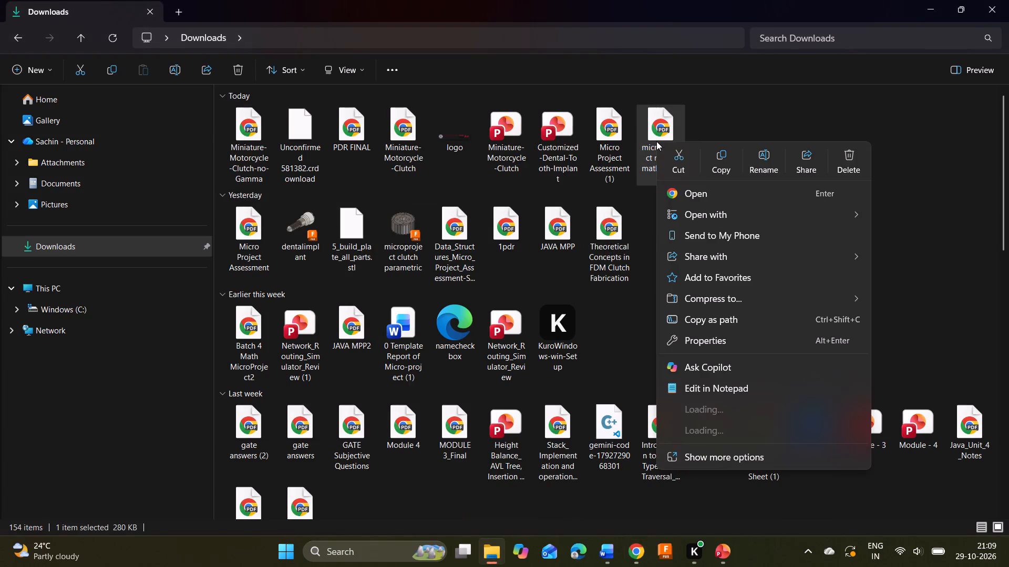
Share the "microproject report mathematics" PDF using WhatsApp.
{"action": "left_click", "coordinate": [806, 161]}
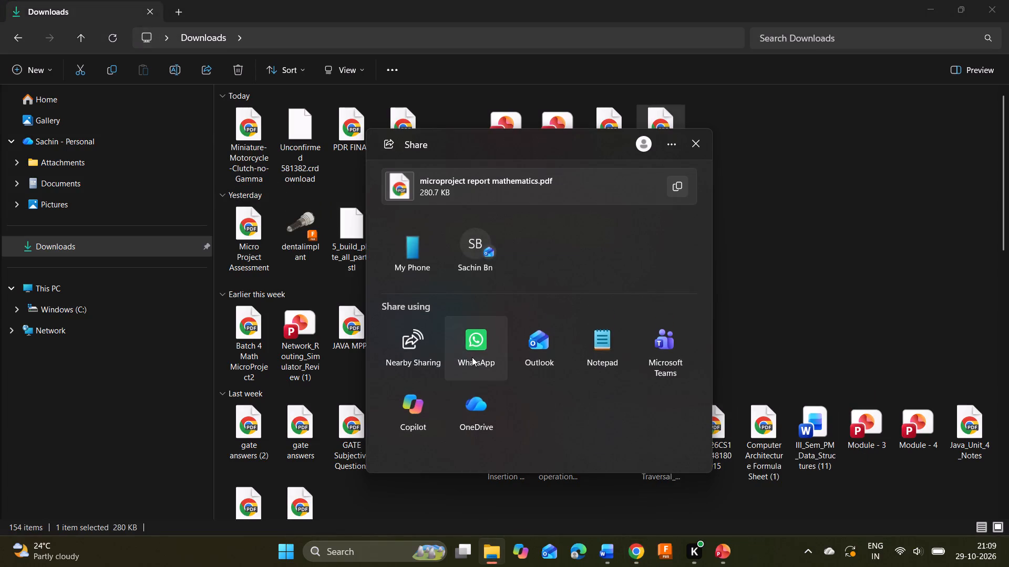
{"action": "left_click", "coordinate": [472, 357]}
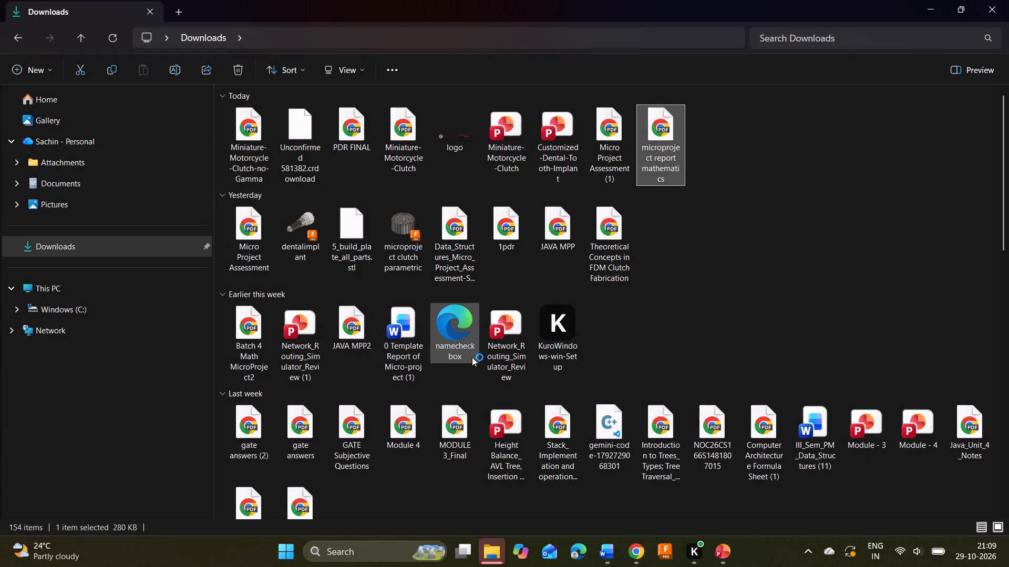
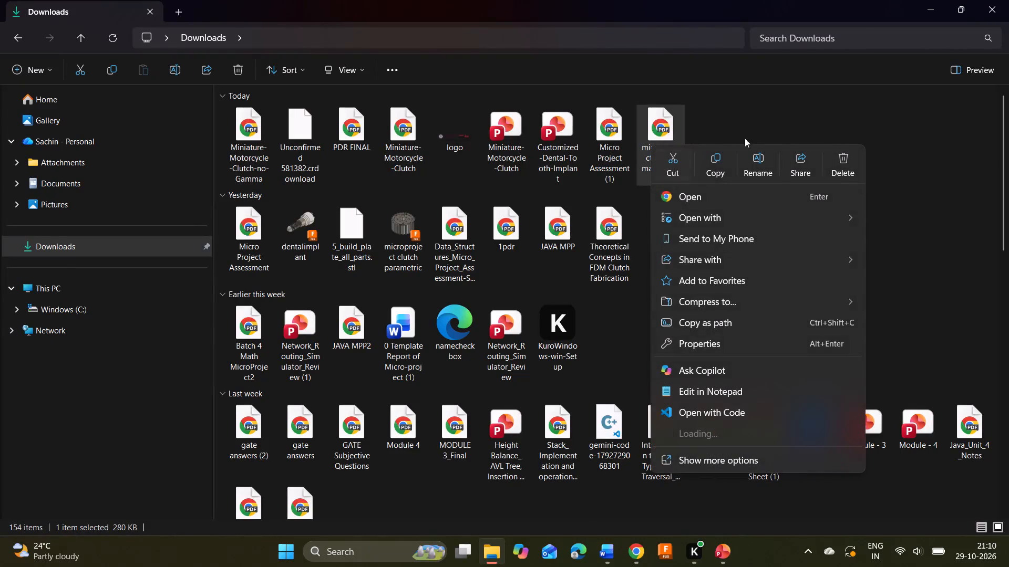
Share the "microproject report mathematics" PDF from Downloads using WhatsApp.
{"action": "left_click", "coordinate": [809, 174]}
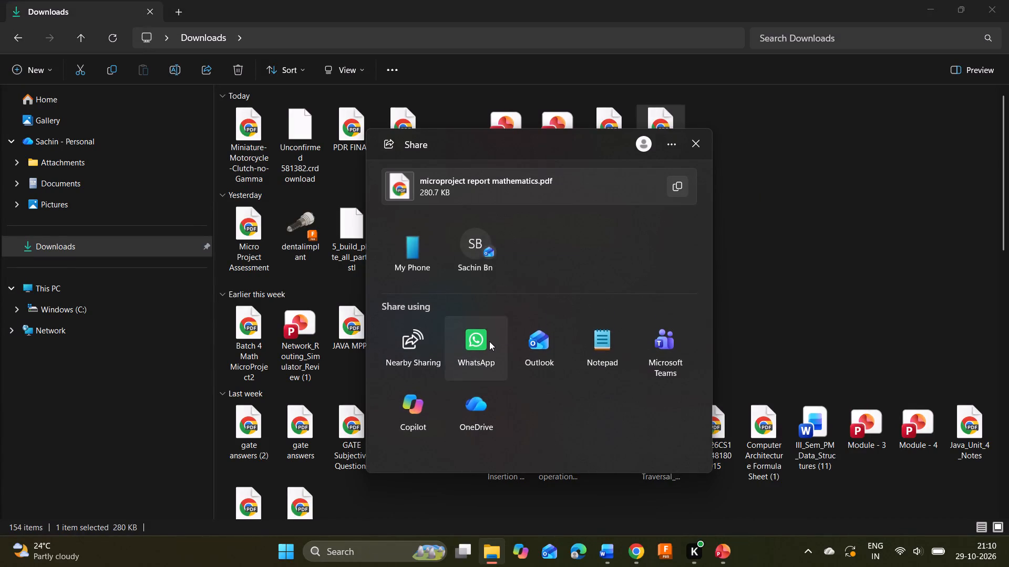
{"action": "left_click", "coordinate": [489, 341]}
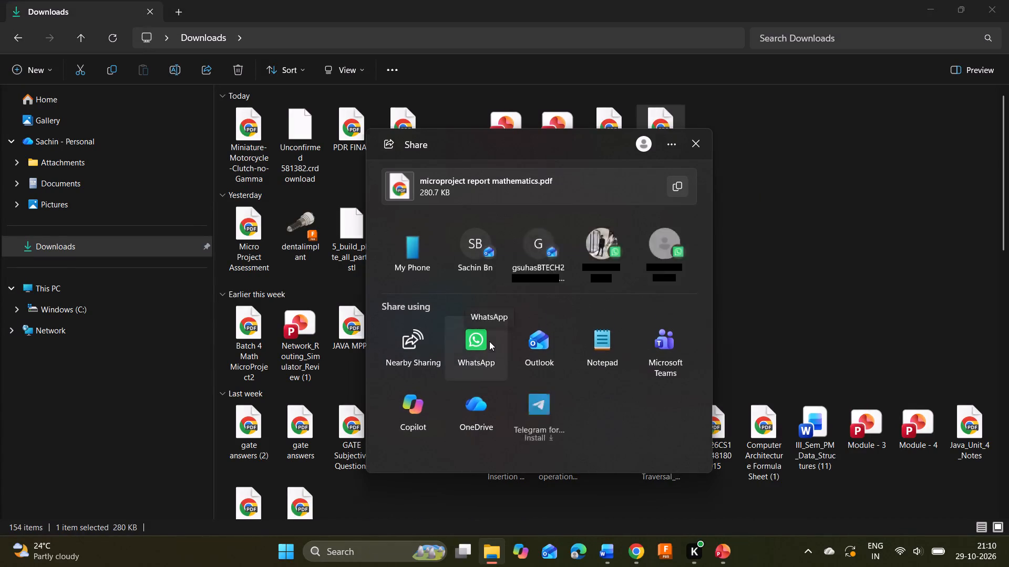
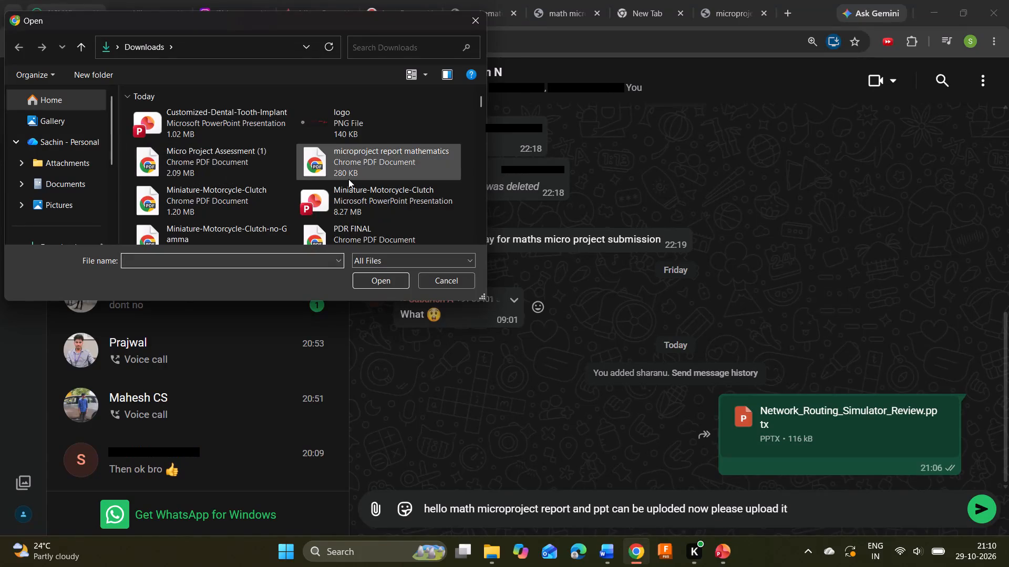
Open the Downloads folder in the file picker to choose an attachment for the WhatsApp group chat.
{"action": "left_click", "coordinate": [70, 237]}
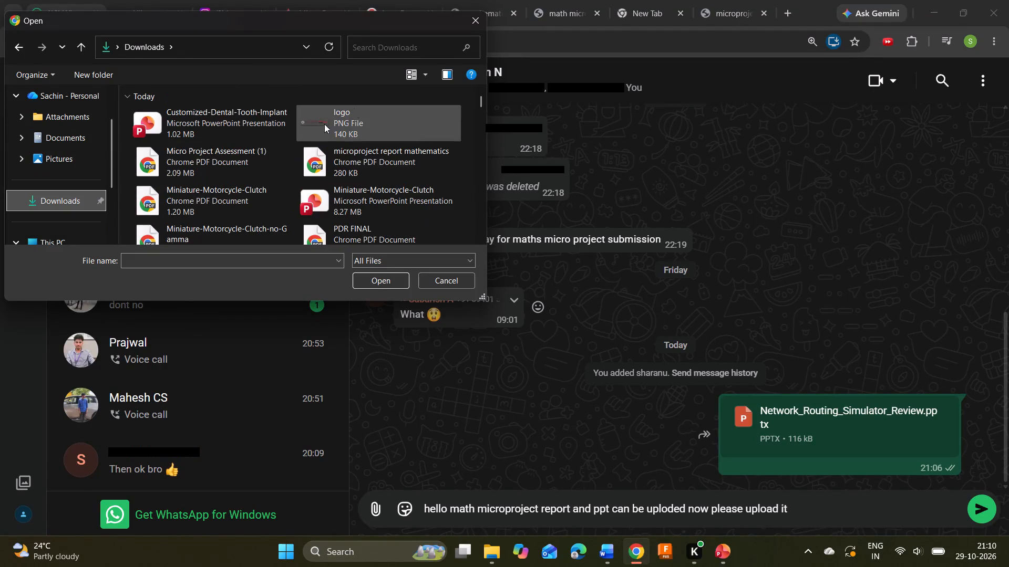
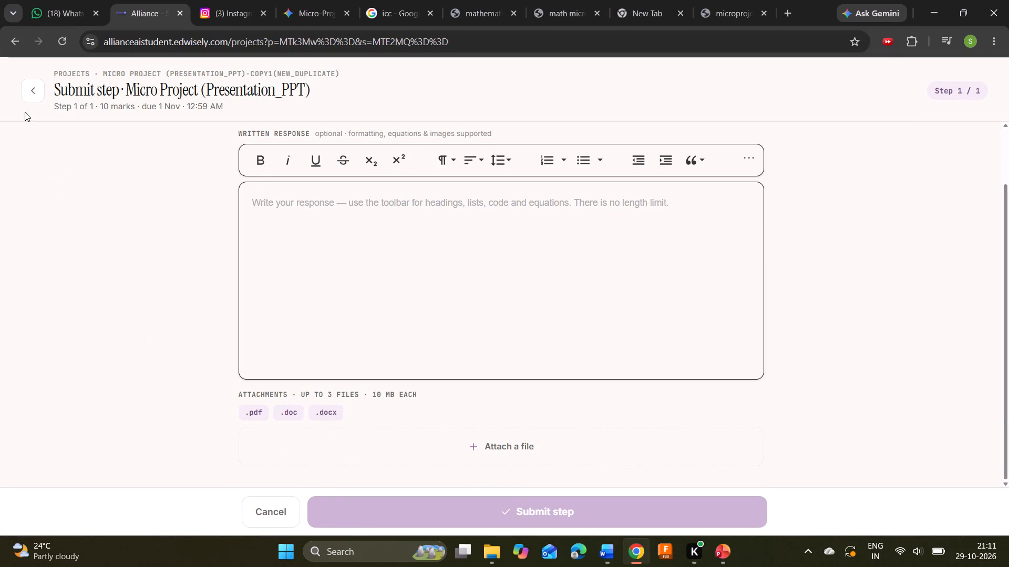
Return to the project overview, reopen the Micro Project (Presentation_PPT) submission form, and open the file chooser for its attachment.
{"action": "left_click", "coordinate": [30, 98]}
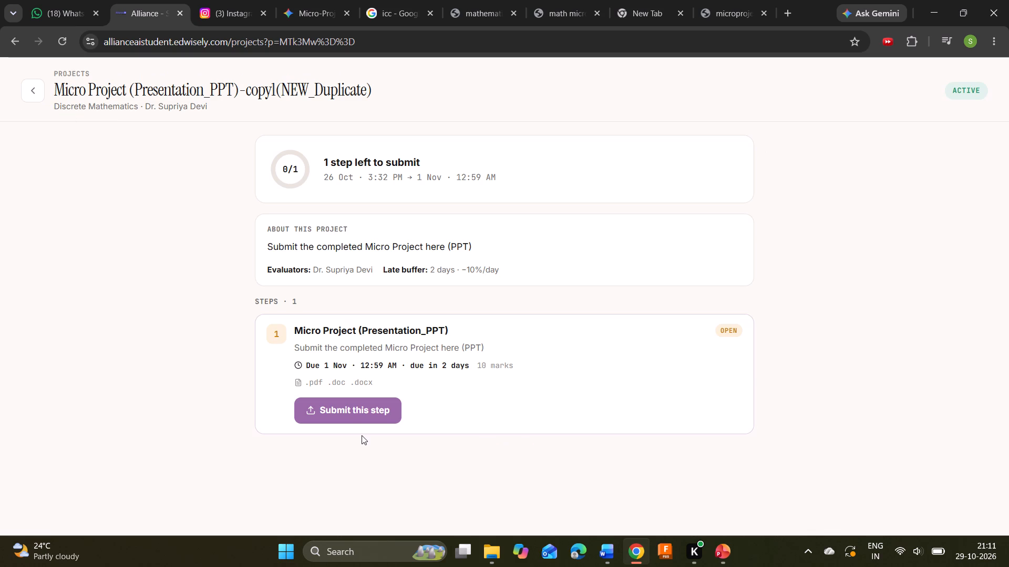
{"action": "left_click", "coordinate": [370, 420]}
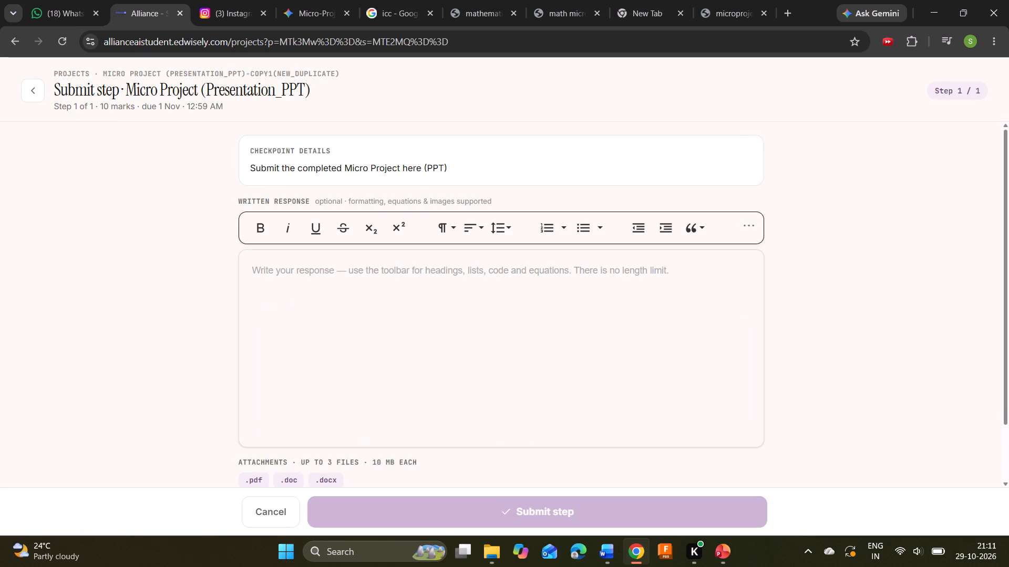
{"action": "scroll", "coordinate": [323, 469], "scroll_direction": "down", "scroll_amount": 4}
{"action": "left_click", "coordinate": [472, 444]}
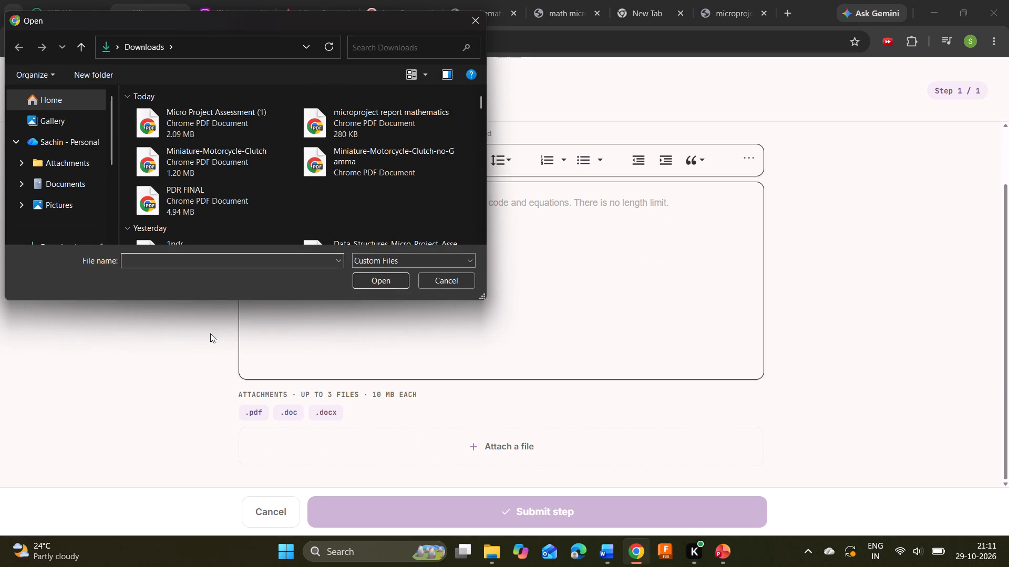
Look through the Downloads folder for a file to attach to the Micro Project (Presentation_PPT) submission, and dismiss the file picker.
{"action": "scroll", "coordinate": [67, 194], "scroll_direction": "down", "scroll_amount": 1}
{"action": "left_click", "coordinate": [70, 117]}
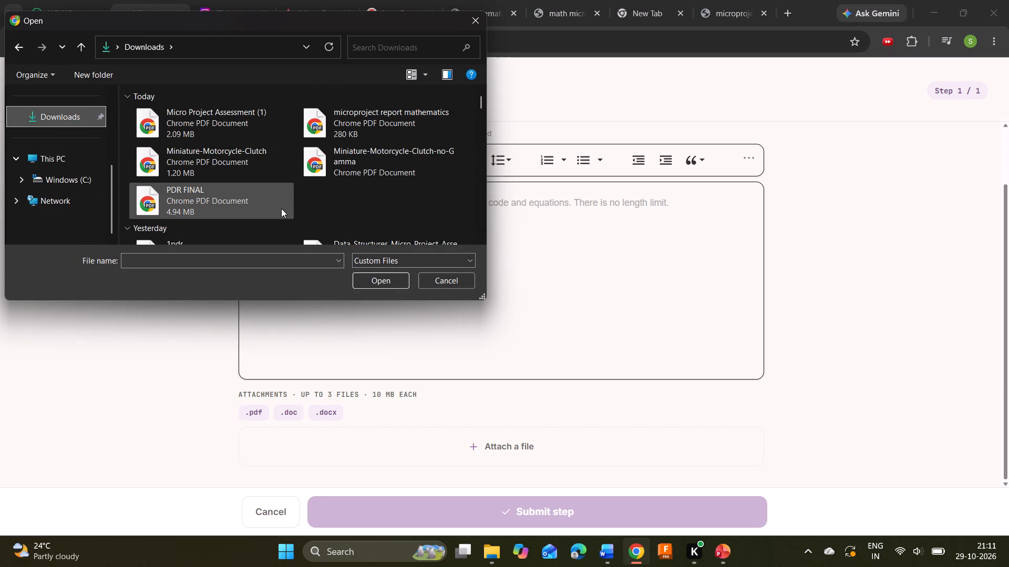
{"action": "scroll", "coordinate": [281, 208], "scroll_direction": "up", "scroll_amount": 1}
{"action": "scroll", "coordinate": [281, 208], "scroll_direction": "down", "scroll_amount": 1}
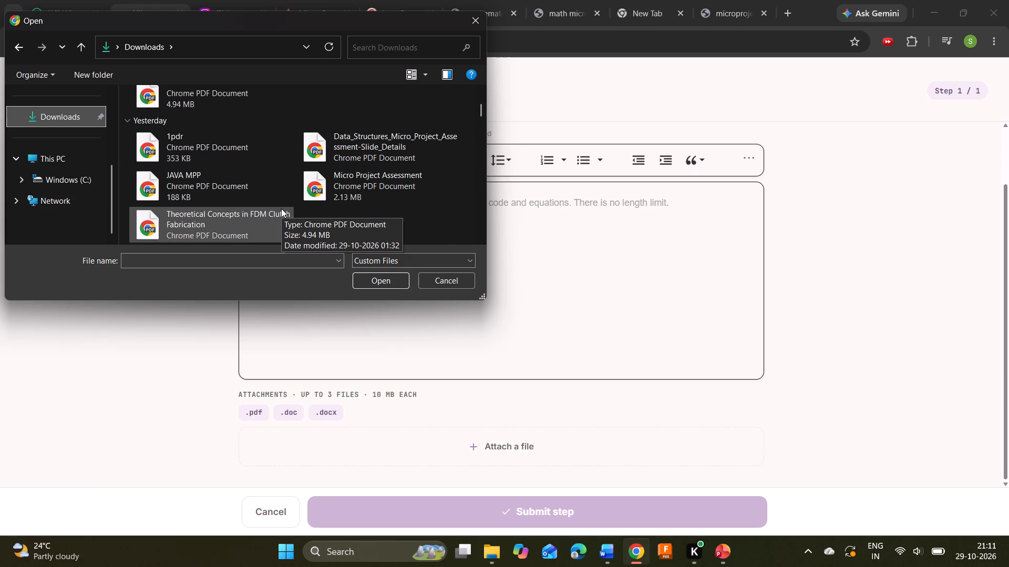
{"action": "scroll", "coordinate": [281, 208], "scroll_direction": "up", "scroll_amount": 1}
{"action": "left_click", "coordinate": [451, 275]}
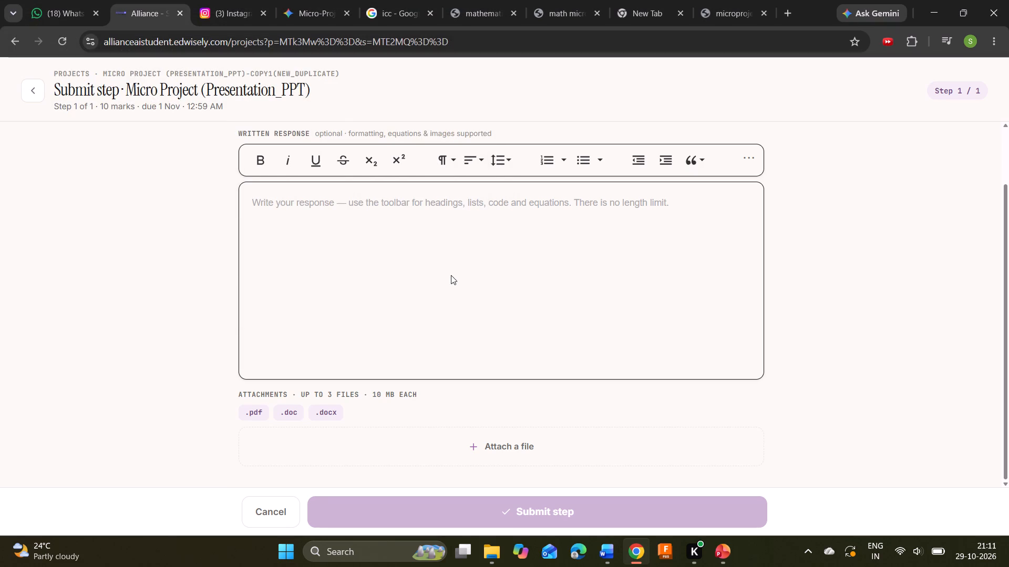
Reopen the attachment picker and search the whole Downloads listing for the network routing simulator presentation, then close the picker without attaching anything.
{"action": "left_click", "coordinate": [493, 444]}
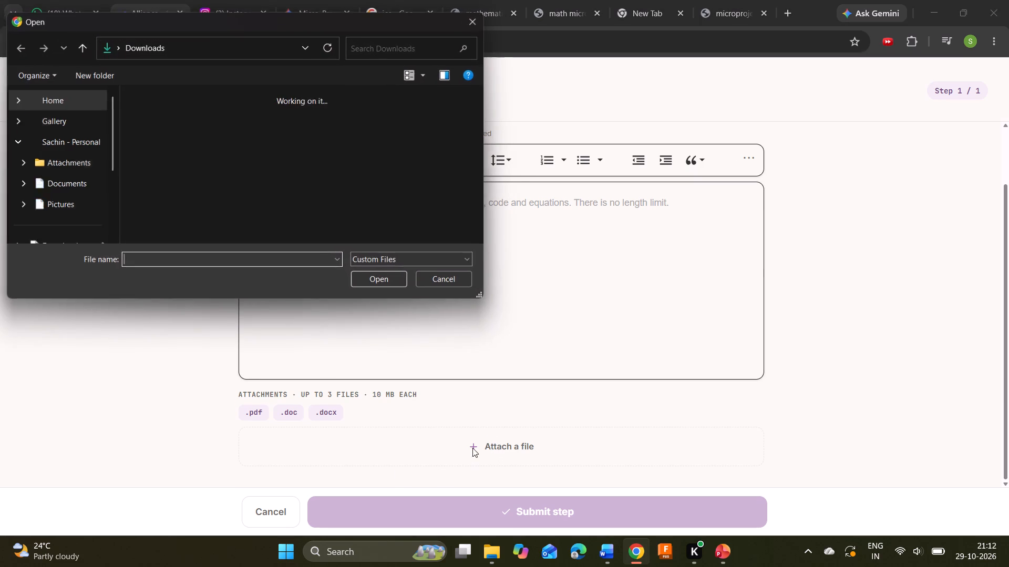
{"action": "scroll", "coordinate": [275, 185], "scroll_direction": "down", "scroll_amount": 1}
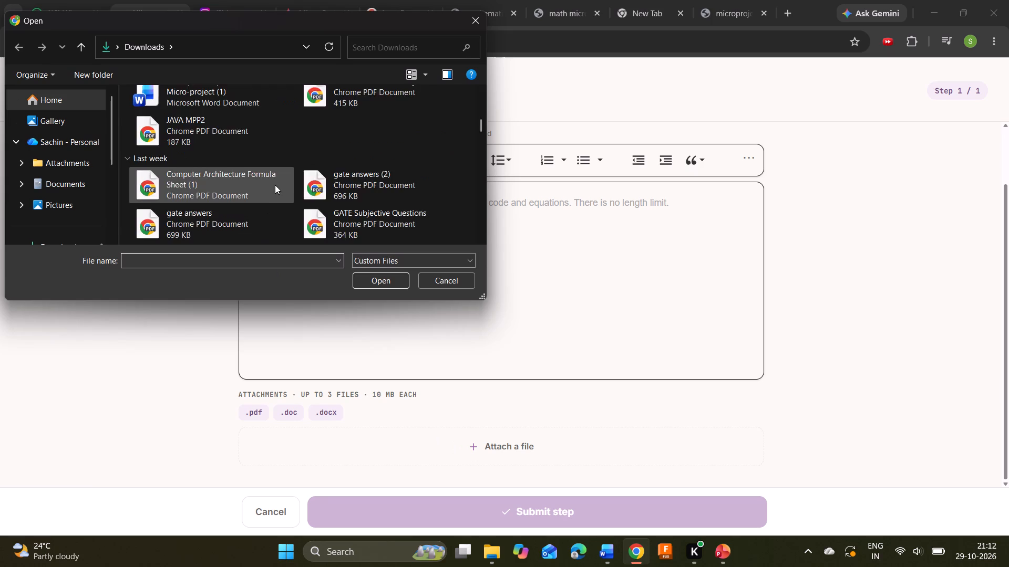
{"action": "scroll", "coordinate": [275, 185], "scroll_direction": "down", "scroll_amount": 1}
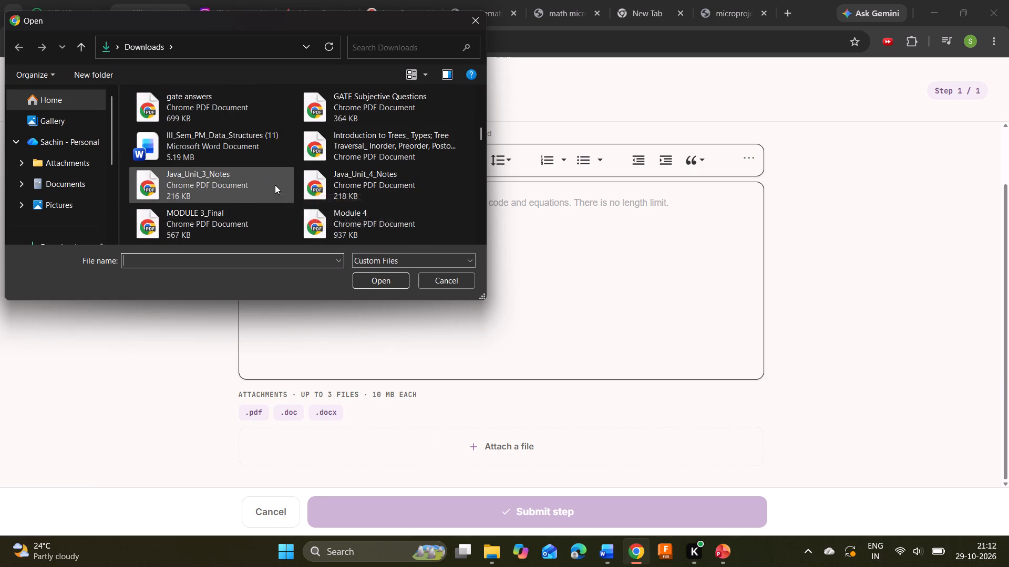
{"action": "scroll", "coordinate": [275, 185], "scroll_direction": "down", "scroll_amount": 2}
{"action": "scroll", "coordinate": [275, 185], "scroll_direction": "up", "scroll_amount": 3}
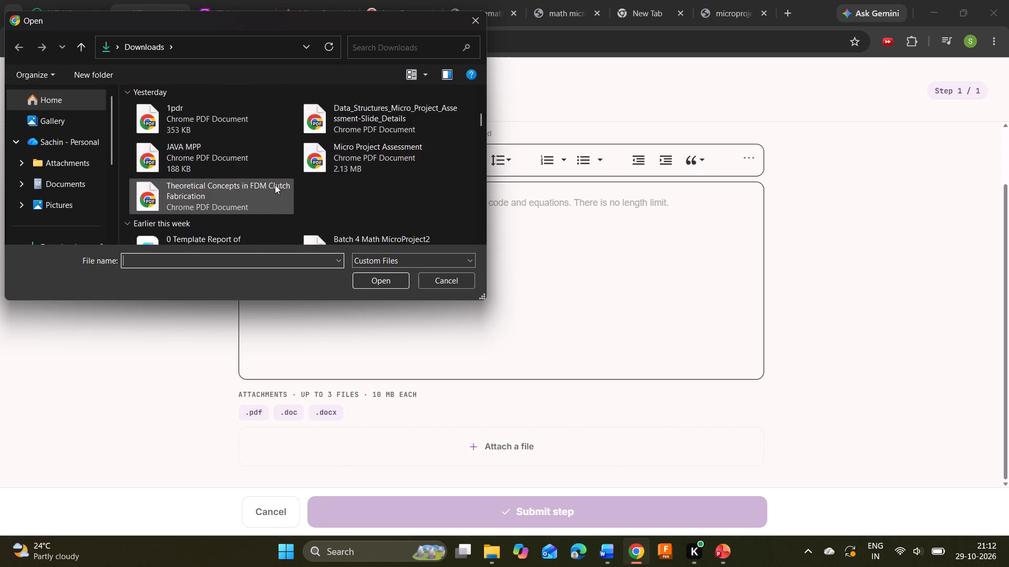
{"action": "scroll", "coordinate": [275, 185], "scroll_direction": "up", "scroll_amount": 2}
{"action": "scroll", "coordinate": [56, 187], "scroll_direction": "down", "scroll_amount": 1}
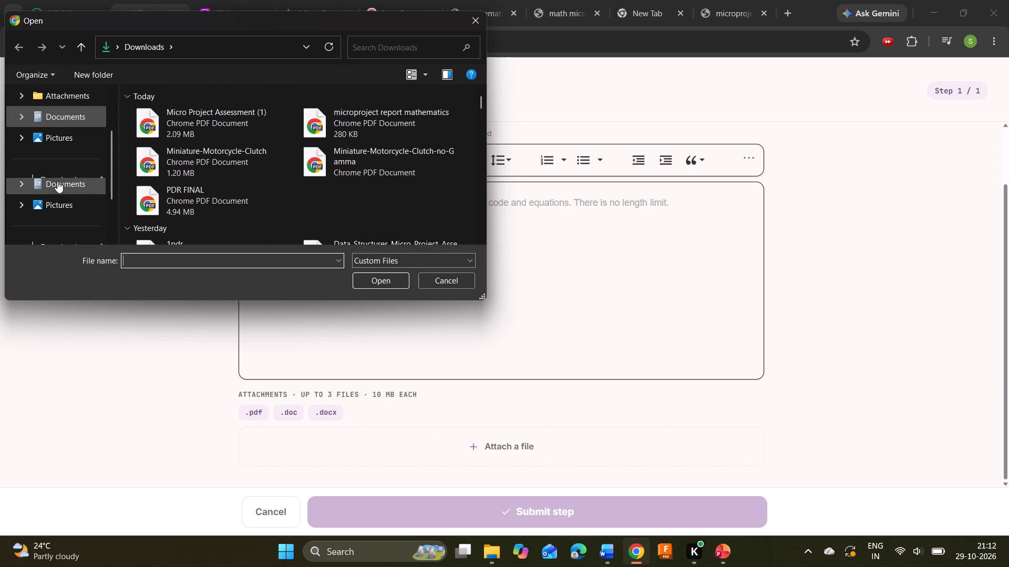
{"action": "left_click", "coordinate": [68, 118]}
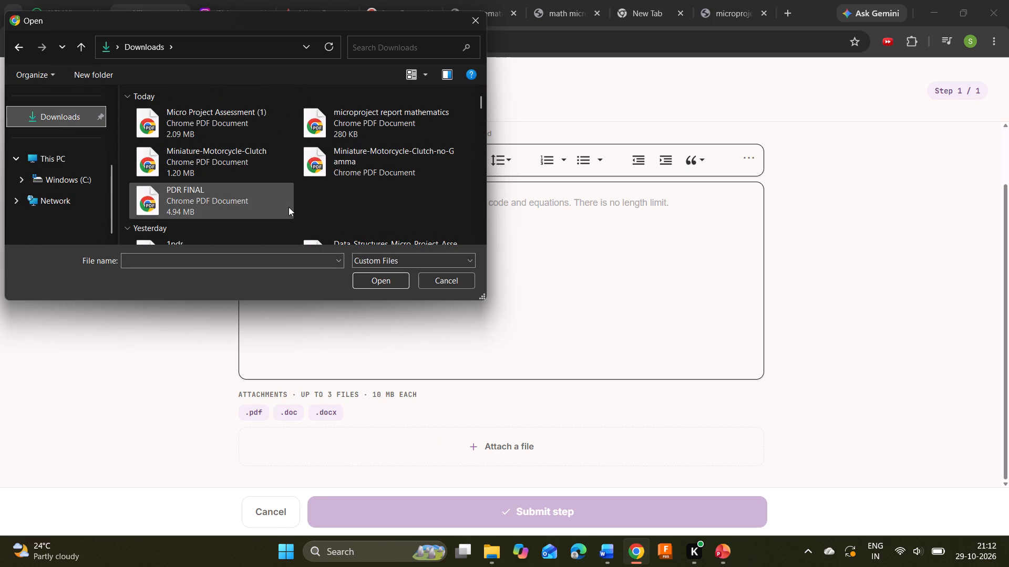
{"action": "scroll", "coordinate": [289, 207], "scroll_direction": "down", "scroll_amount": 2}
{"action": "scroll", "coordinate": [289, 207], "scroll_direction": "up", "scroll_amount": 2}
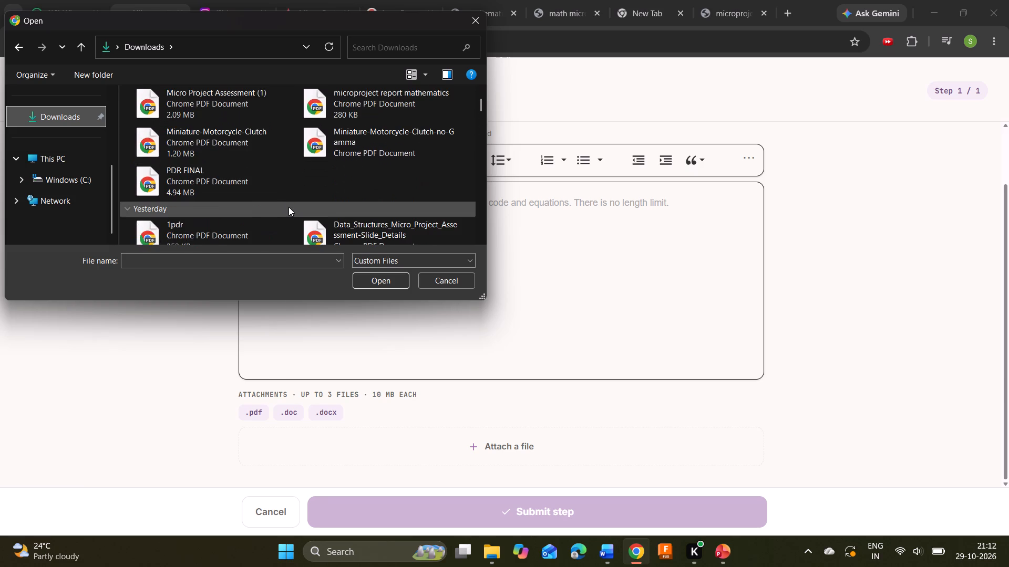
{"action": "scroll", "coordinate": [289, 207], "scroll_direction": "up", "scroll_amount": 1}
{"action": "scroll", "coordinate": [289, 207], "scroll_direction": "down", "scroll_amount": 3}
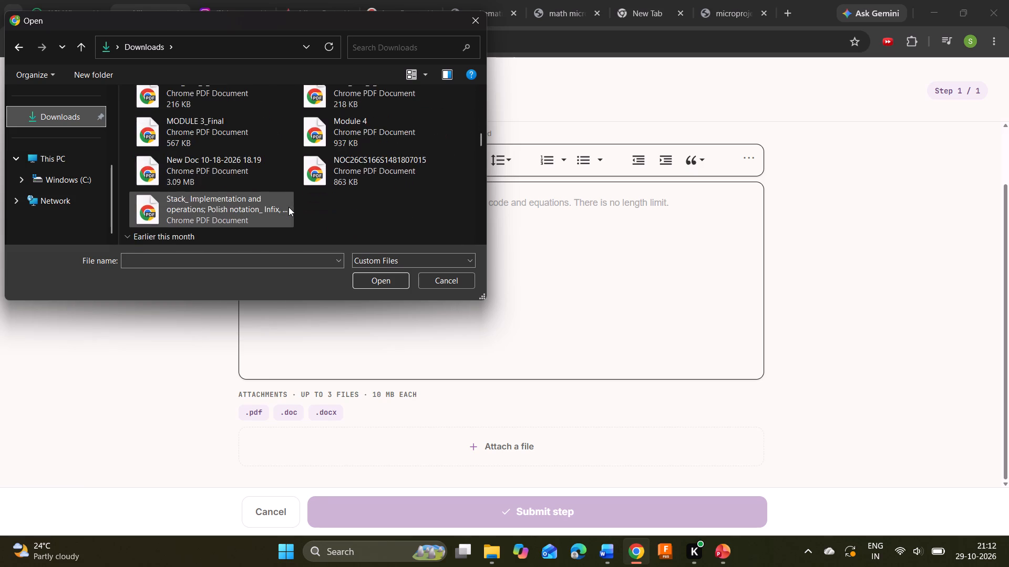
{"action": "scroll", "coordinate": [289, 207], "scroll_direction": "down", "scroll_amount": 2}
{"action": "scroll", "coordinate": [289, 207], "scroll_direction": "up", "scroll_amount": 4}
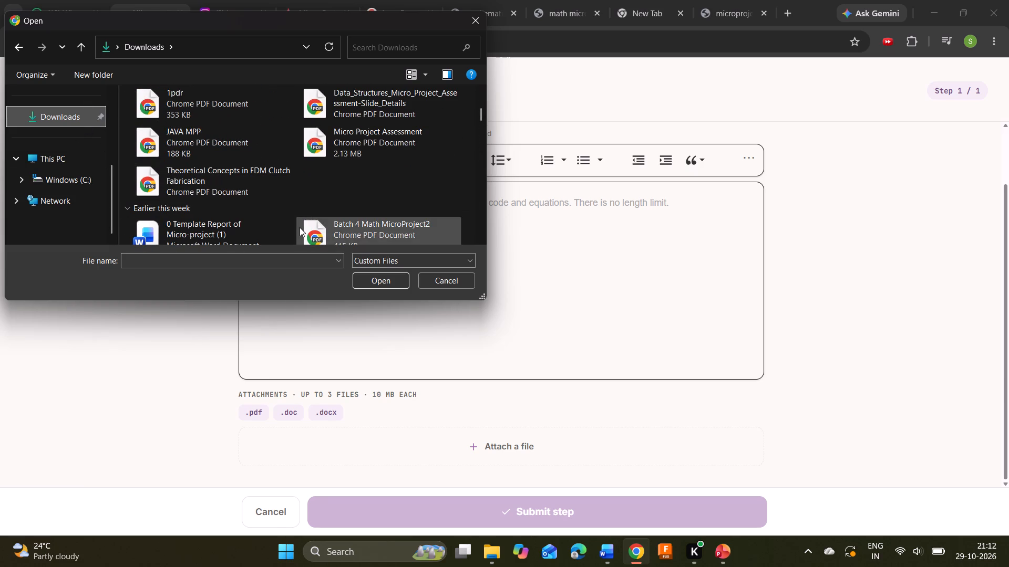
{"action": "scroll", "coordinate": [300, 227], "scroll_direction": "down", "scroll_amount": 5}
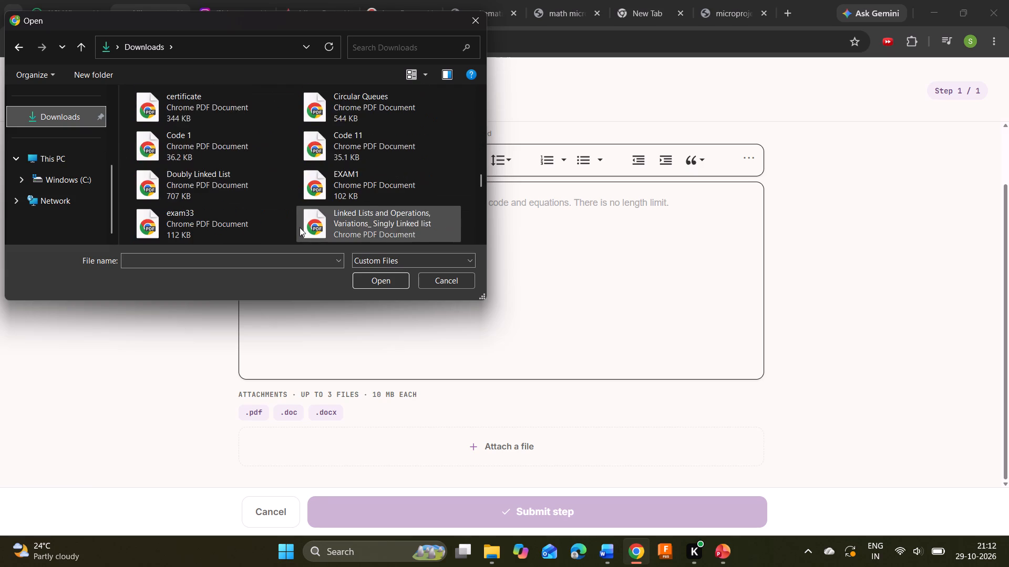
{"action": "scroll", "coordinate": [300, 227], "scroll_direction": "down", "scroll_amount": 7}
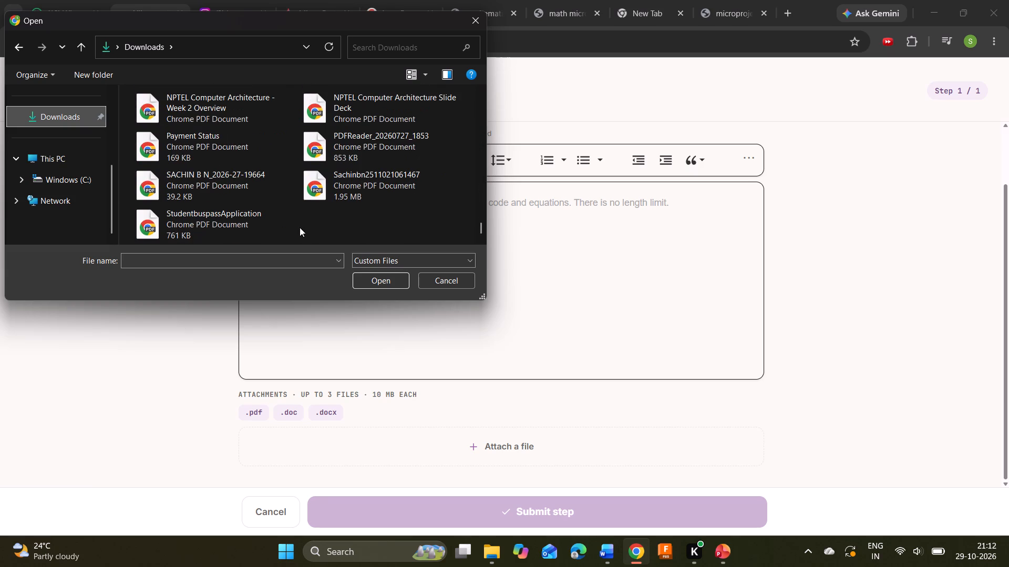
{"action": "scroll", "coordinate": [300, 227], "scroll_direction": "up", "scroll_amount": 8}
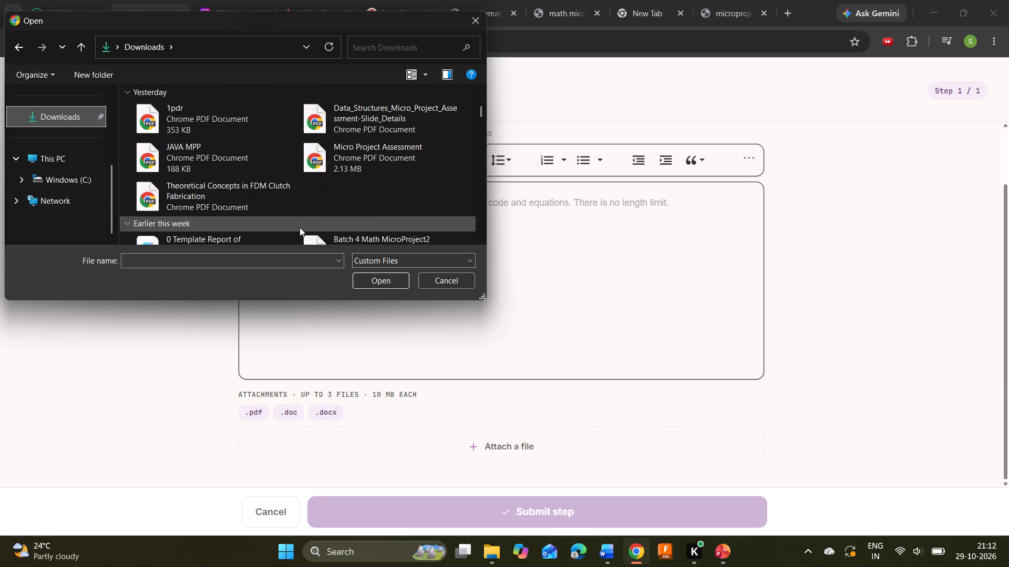
{"action": "scroll", "coordinate": [300, 227], "scroll_direction": "up", "scroll_amount": 1}
{"action": "left_click", "coordinate": [457, 275]}
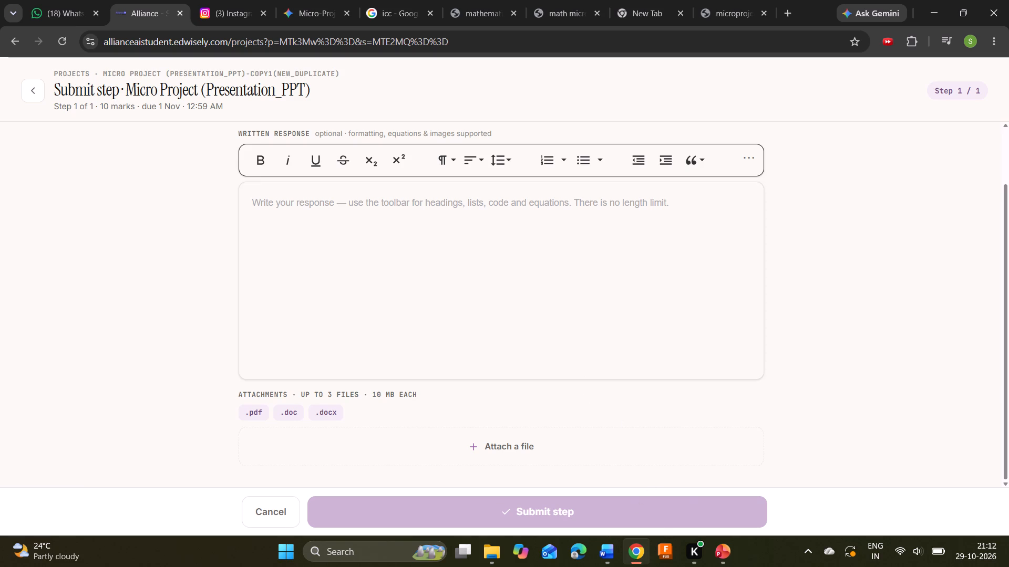
Switch to PowerPoint and enable editing for the protected Network_Routing_Simulator_Review (1) presentation.
{"action": "left_click", "coordinate": [716, 500]}
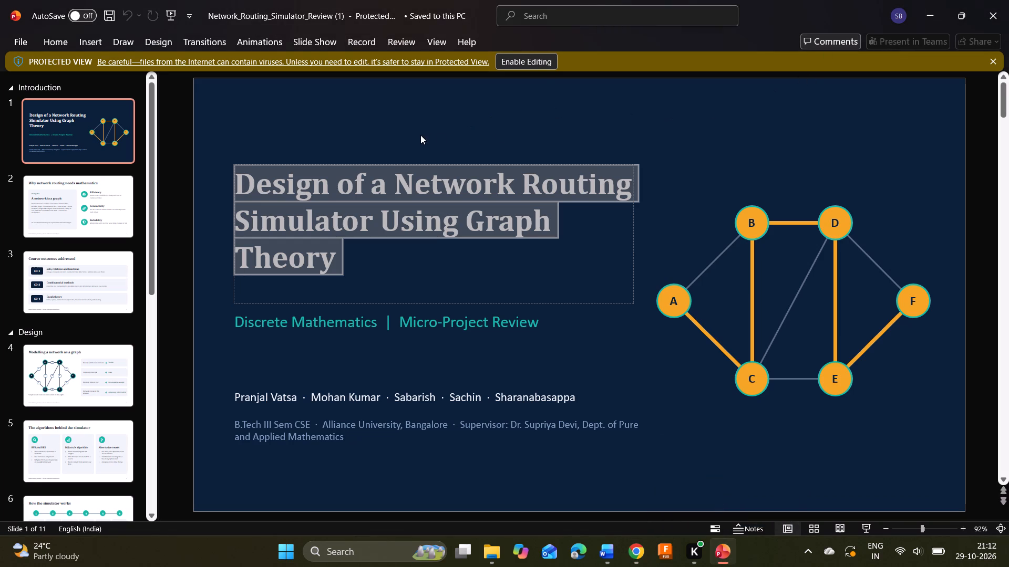
{"action": "left_click", "coordinate": [540, 59]}
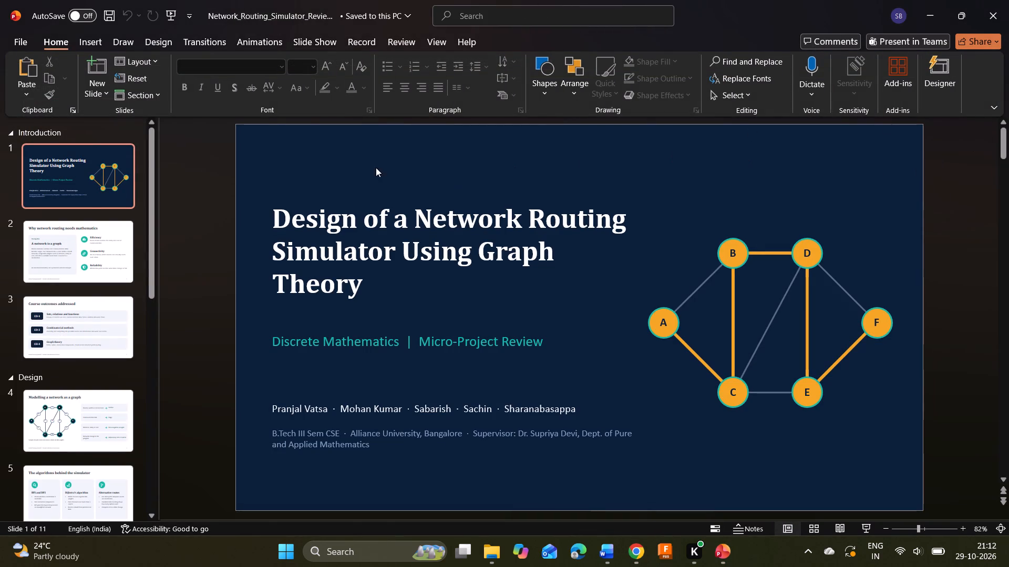
Open the export options for the Network_Routing_Simulator_Review (1) presentation, showing the PDF/XPS document choice.
{"action": "left_click", "coordinate": [19, 39]}
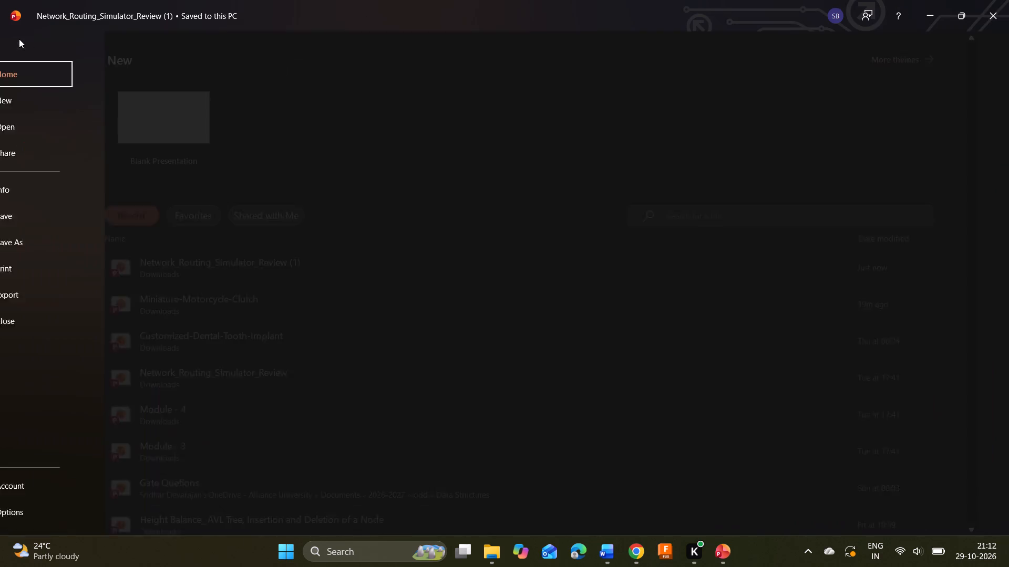
{"action": "left_click", "coordinate": [56, 290]}
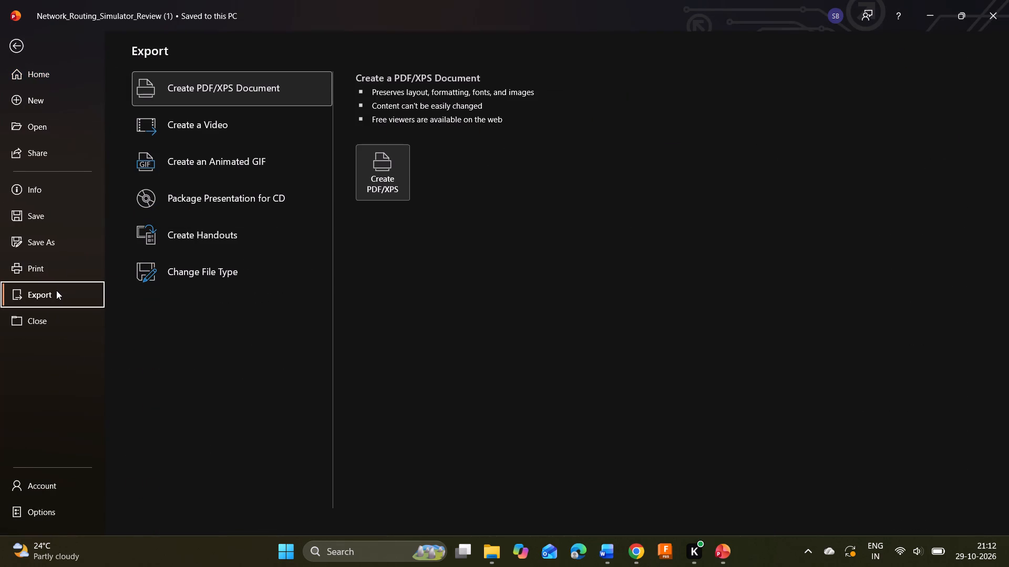
Publish the network routing simulator presentation as a PDF named "ppt mathematics" in the Downloads folder.
{"action": "left_click", "coordinate": [394, 175]}
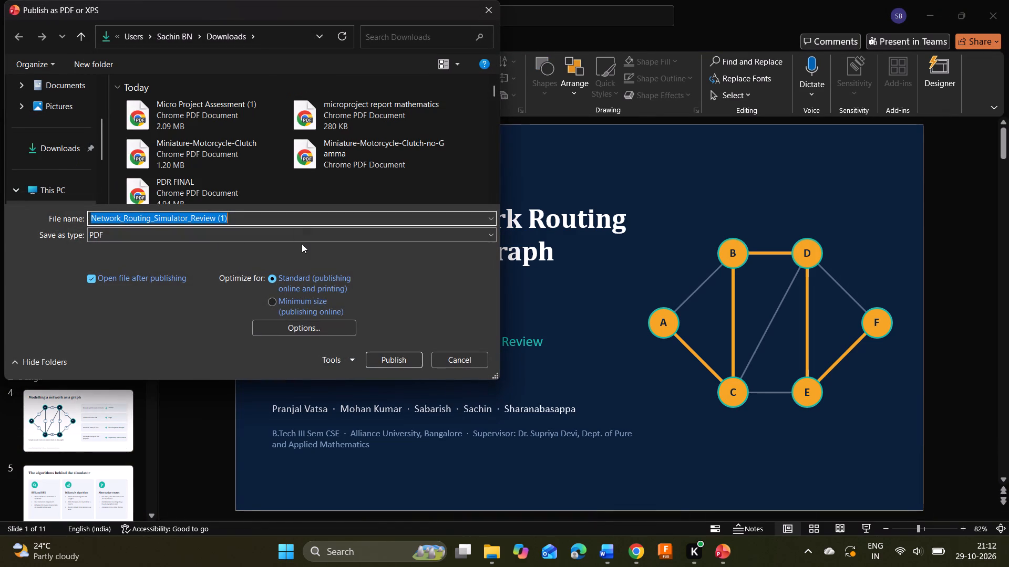
{"action": "key", "text": "BackSpace"}
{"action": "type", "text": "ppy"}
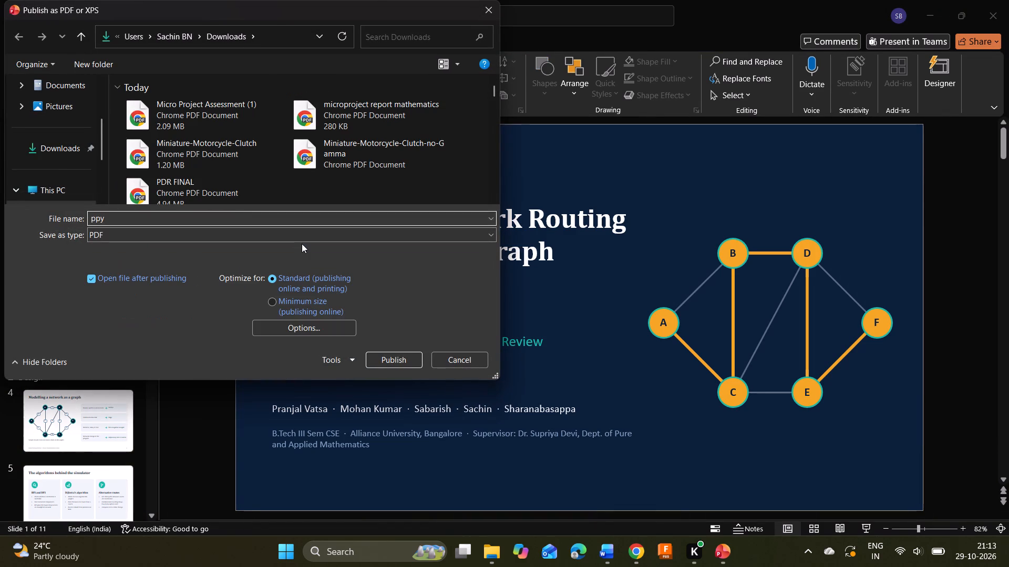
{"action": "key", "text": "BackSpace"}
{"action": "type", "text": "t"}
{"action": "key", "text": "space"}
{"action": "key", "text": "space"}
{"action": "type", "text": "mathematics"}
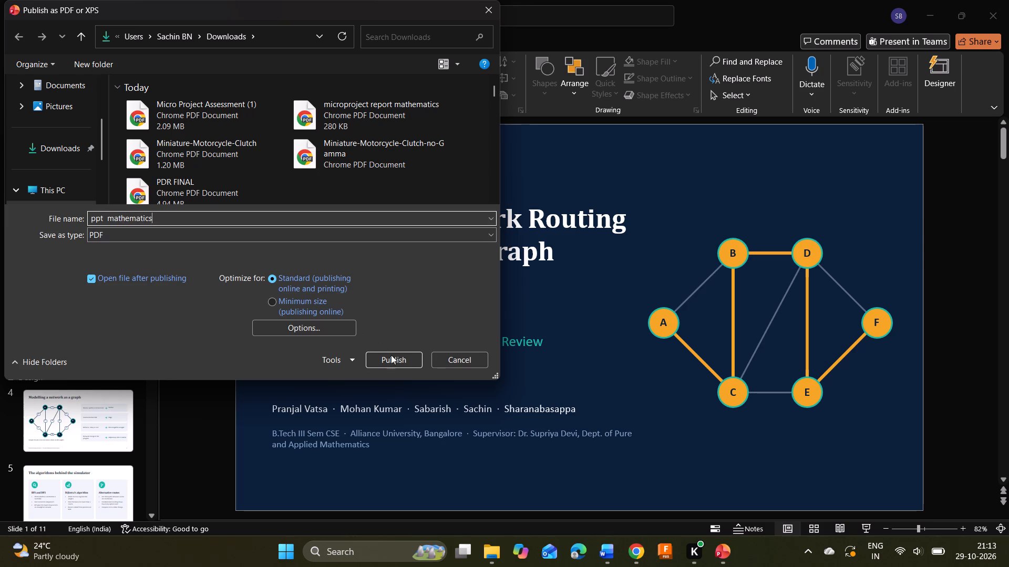
{"action": "left_click", "coordinate": [395, 355]}
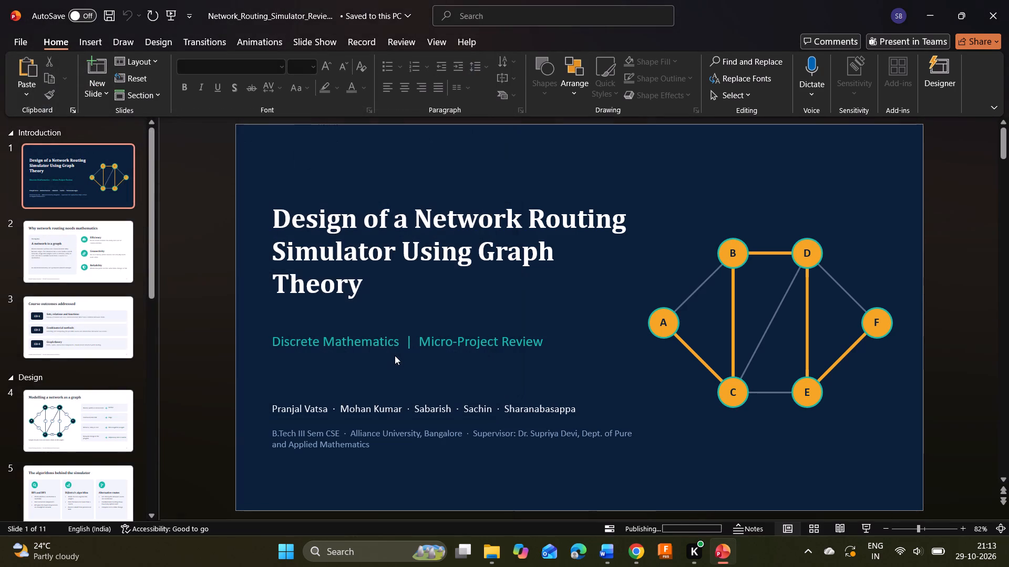
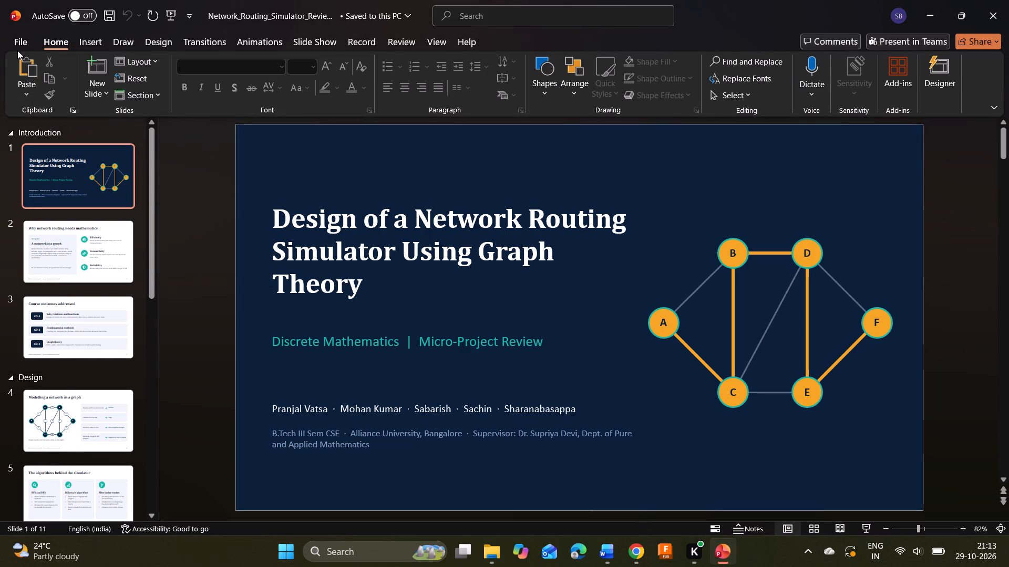
{"action": "left_click", "coordinate": [637, 565]}
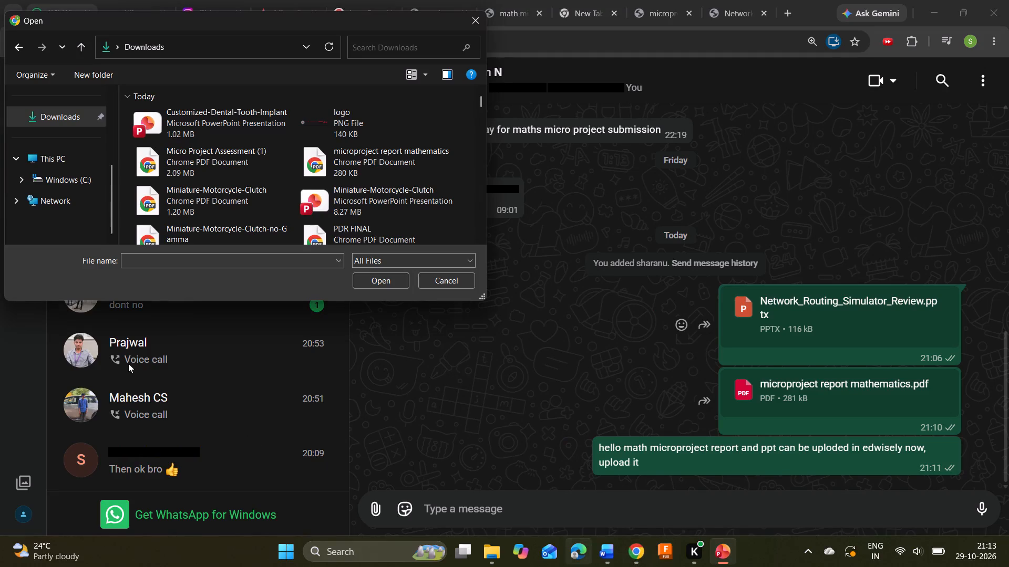
{"action": "scroll", "coordinate": [54, 145], "scroll_direction": "up", "scroll_amount": 1}
{"action": "left_click", "coordinate": [64, 203]}
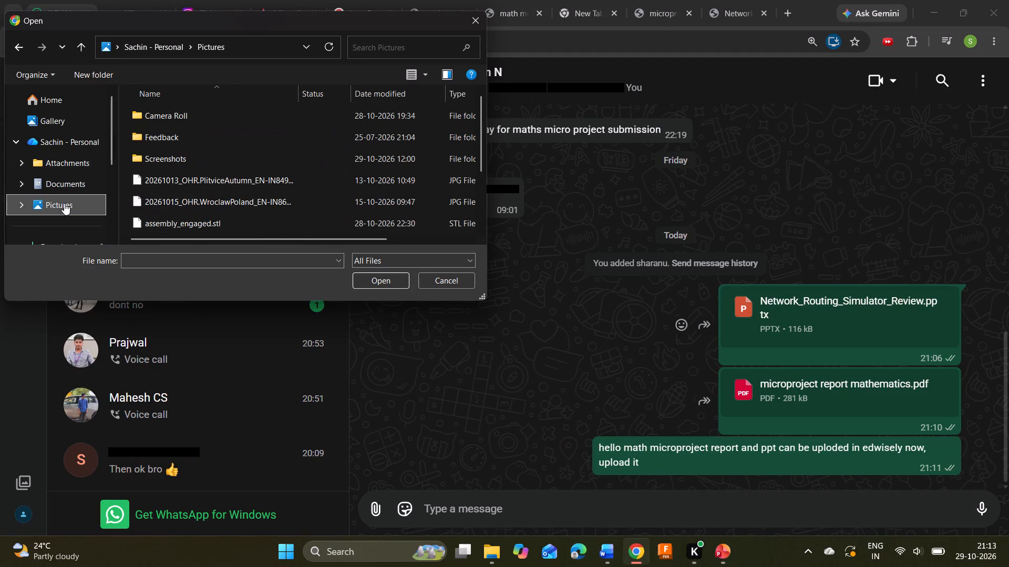
{"action": "scroll", "coordinate": [251, 190], "scroll_direction": "down", "scroll_amount": 2}
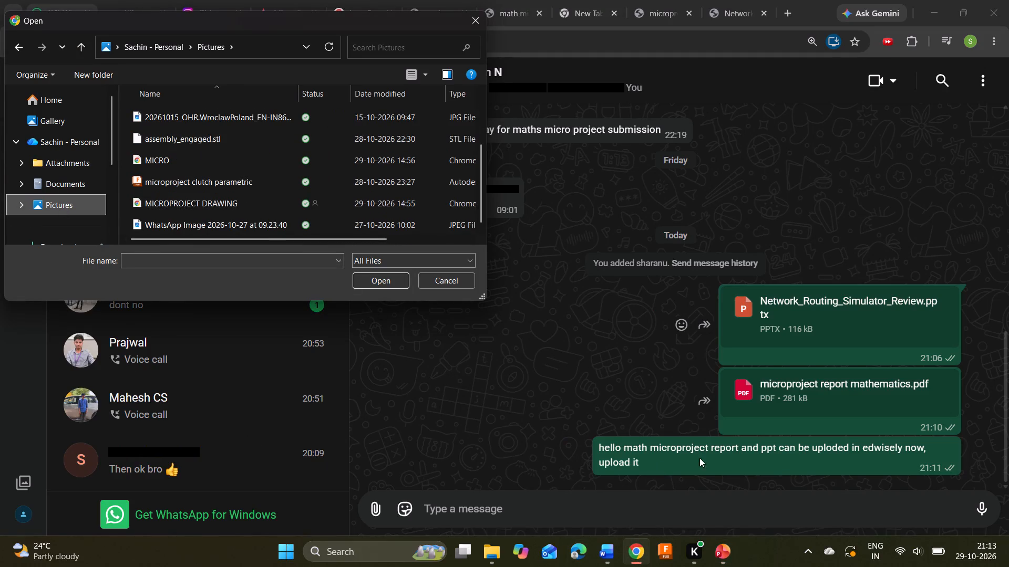
Switch to PowerPoint and export the Network_Routing_Simulator_Review (1) presentation to the Downloads folder as a PDF named "ppt mathematics".
{"action": "left_click", "coordinate": [716, 566]}
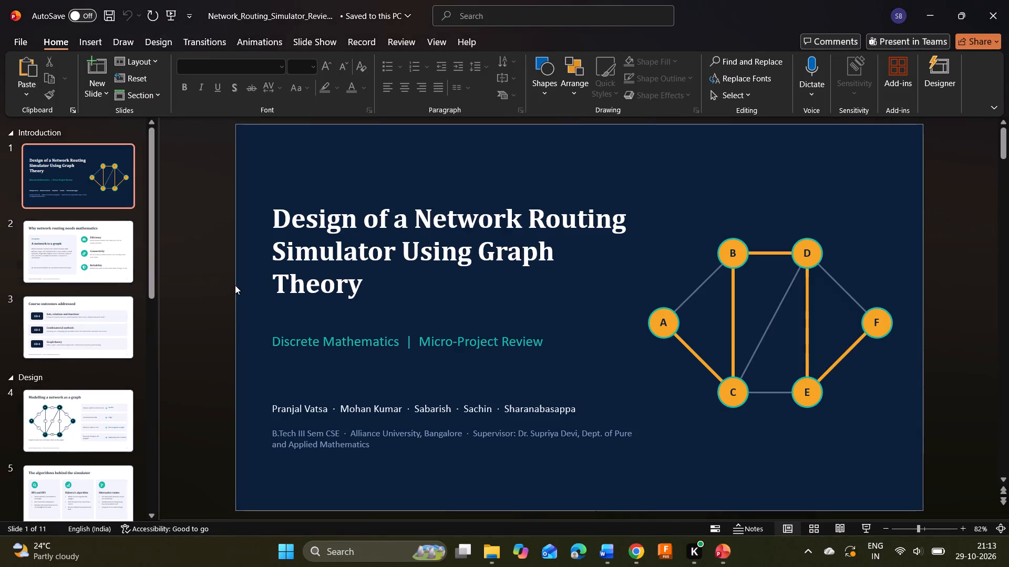
{"action": "left_click", "coordinate": [24, 45]}
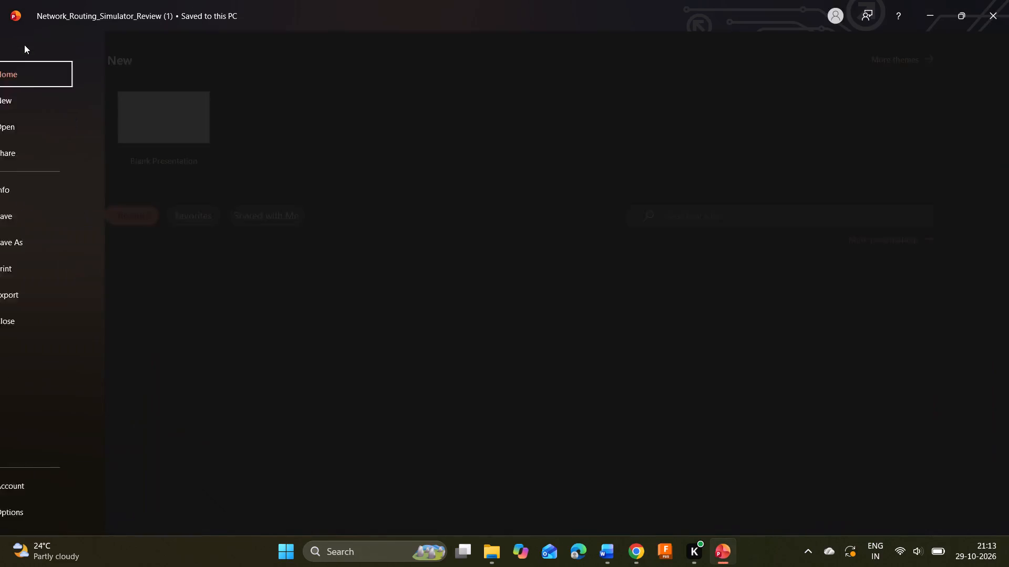
{"action": "left_click", "coordinate": [75, 290]}
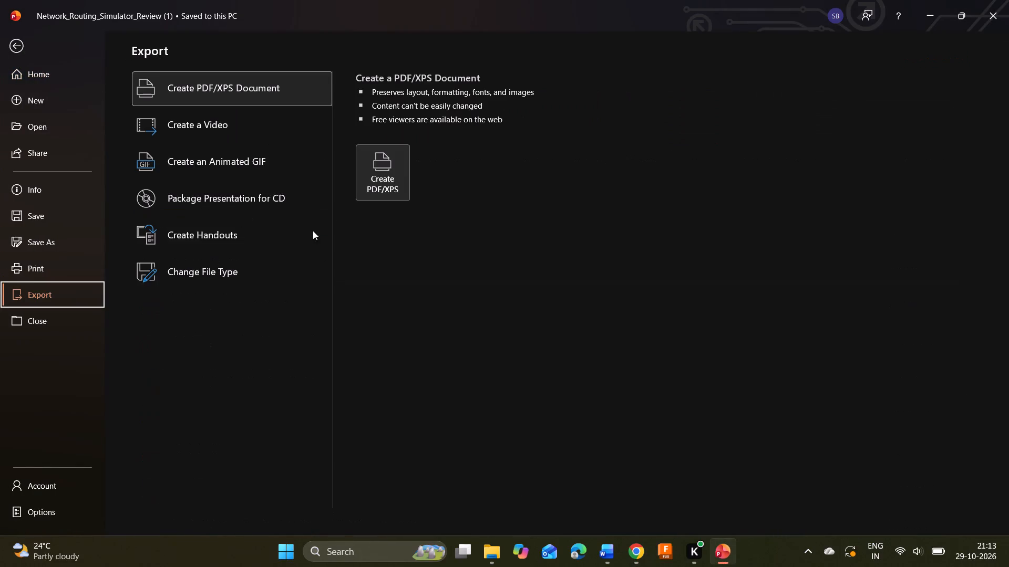
{"action": "left_click", "coordinate": [370, 186]}
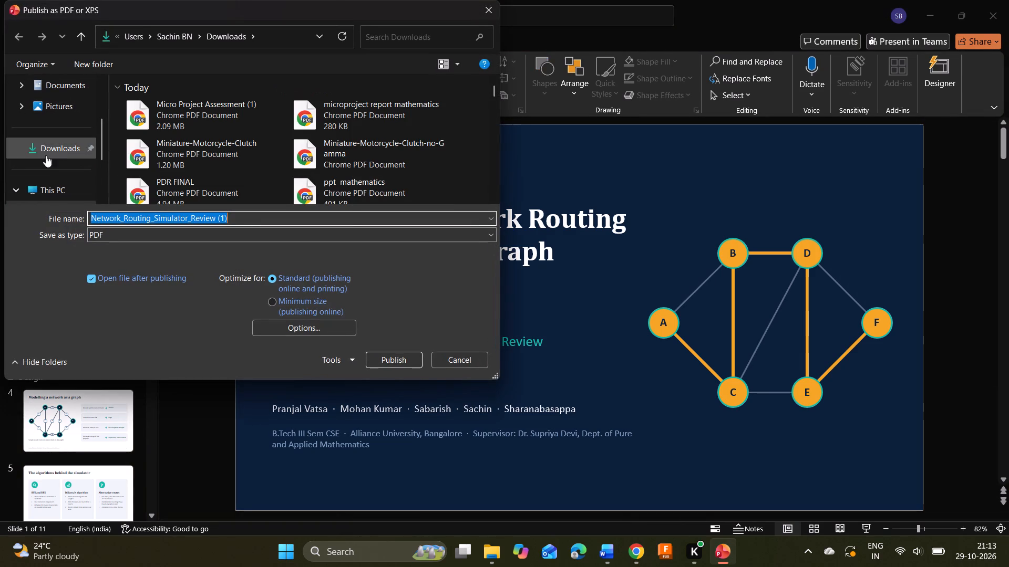
{"action": "left_click", "coordinate": [64, 152]}
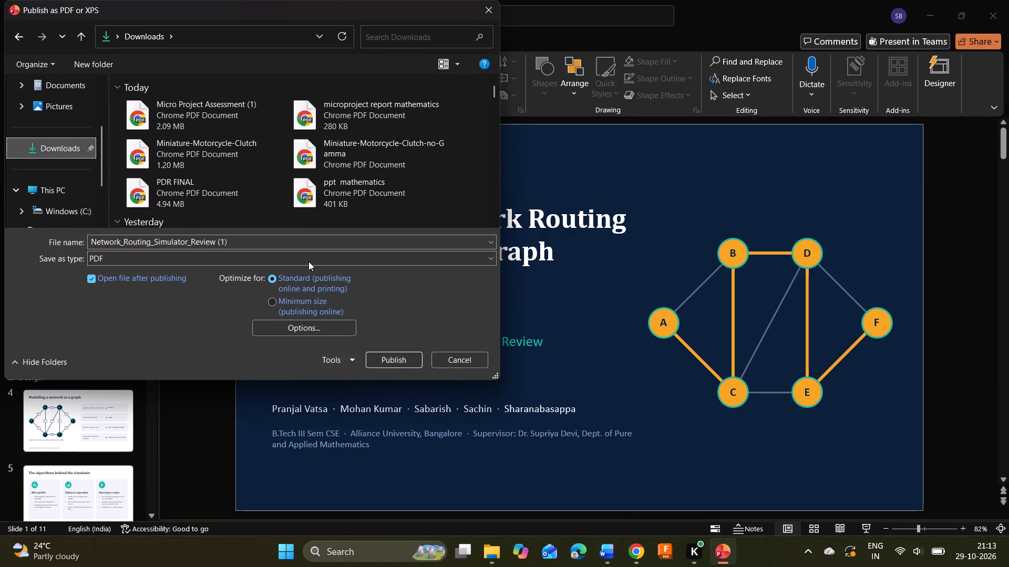
{"action": "left_click", "coordinate": [318, 247]}
{"action": "key", "text": "BackSpace"}
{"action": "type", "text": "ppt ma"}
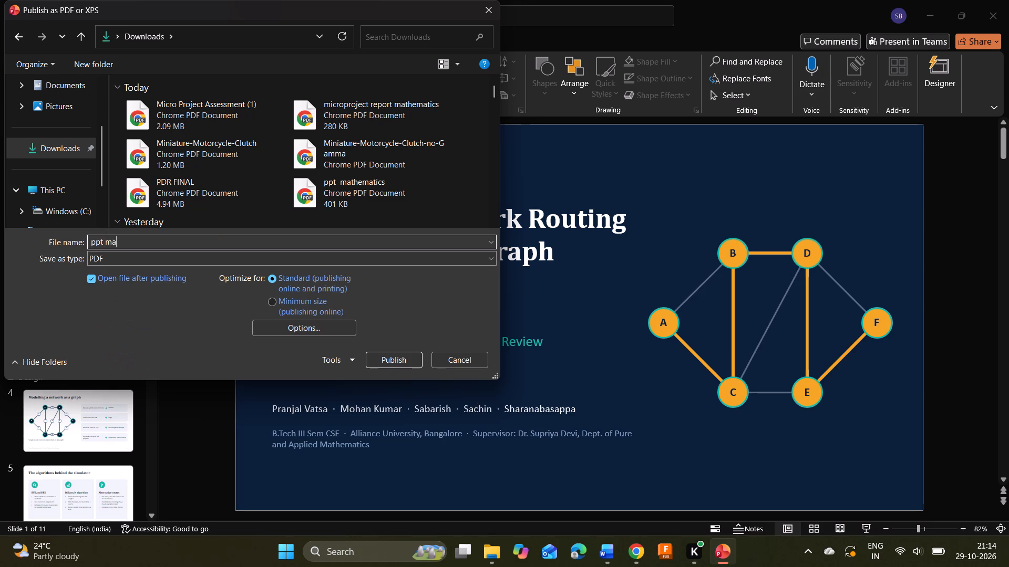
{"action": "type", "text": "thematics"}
{"action": "left_click_drag", "start_coordinate": [425, 377], "coordinate": [410, 367]}
{"action": "left_click", "coordinate": [410, 367]}
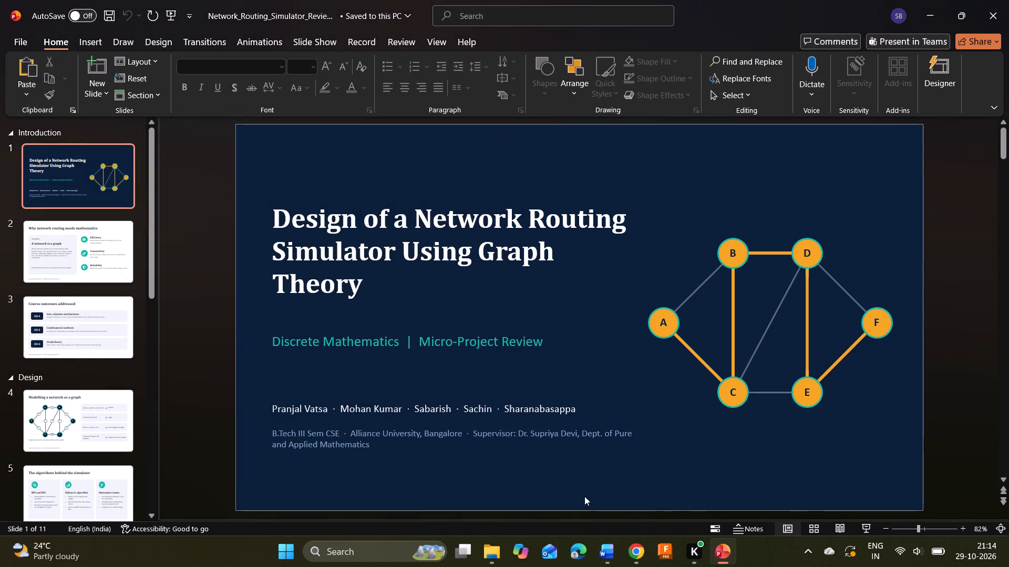
Switch to File Explorer and check the Downloads folder for the exported presentation PDF.
{"action": "left_click", "coordinate": [497, 542]}
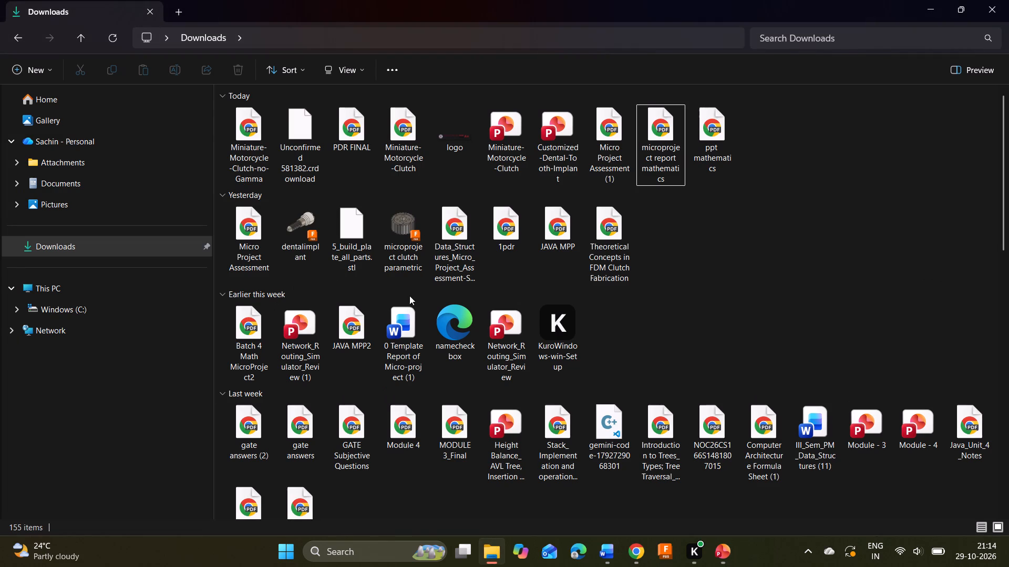
Return to the attachment picker in Chrome and switch it from Pictures to the Downloads folder to find the presentation PDF.
{"action": "left_click", "coordinate": [639, 539]}
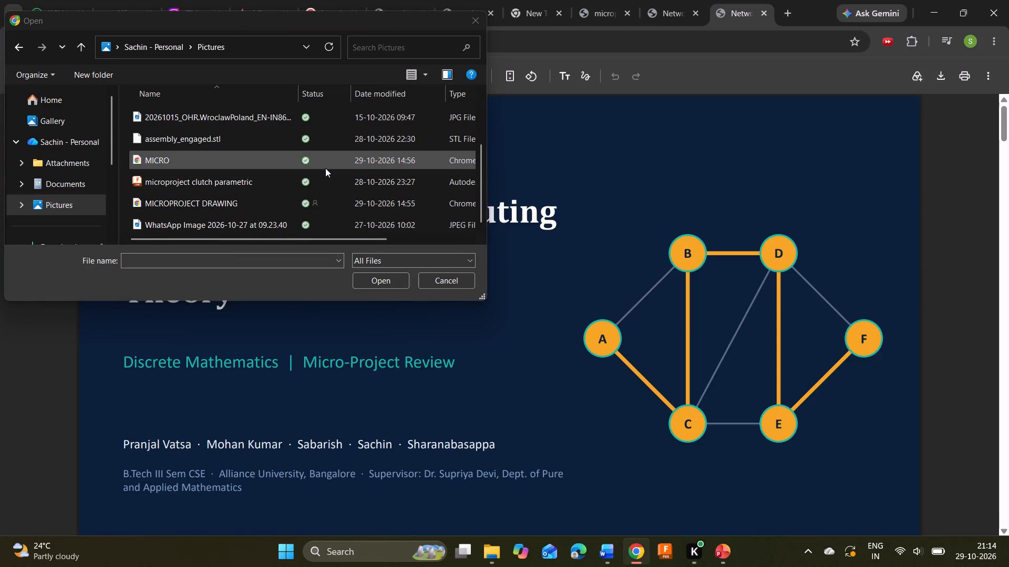
{"action": "scroll", "coordinate": [222, 166], "scroll_direction": "up", "scroll_amount": 1}
{"action": "scroll", "coordinate": [222, 166], "scroll_direction": "down", "scroll_amount": 1}
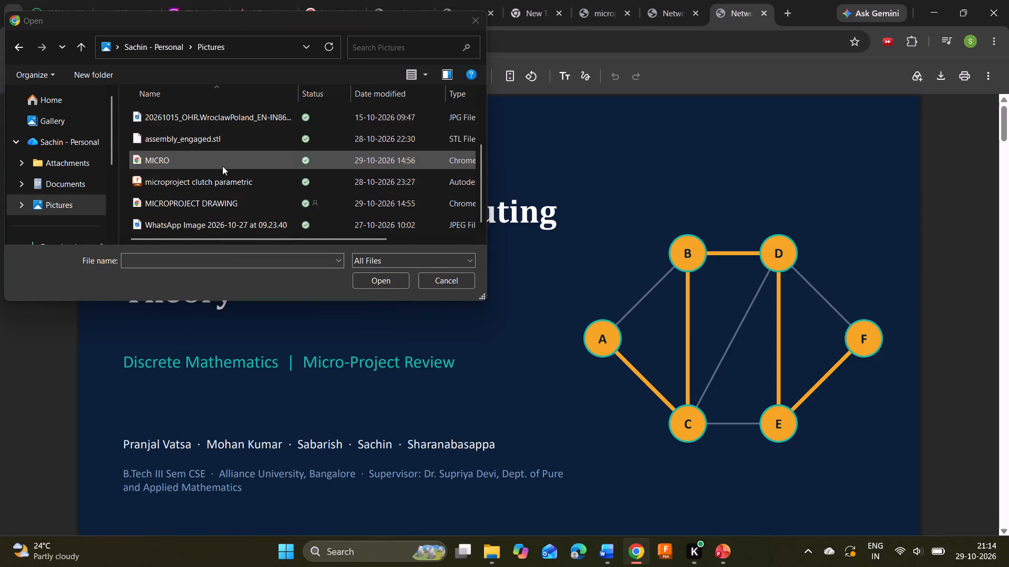
{"action": "scroll", "coordinate": [222, 166], "scroll_direction": "down", "scroll_amount": 1}
{"action": "left_click", "coordinate": [51, 196]}
{"action": "scroll", "coordinate": [51, 196], "scroll_direction": "down", "scroll_amount": 1}
{"action": "left_click", "coordinate": [71, 182]}
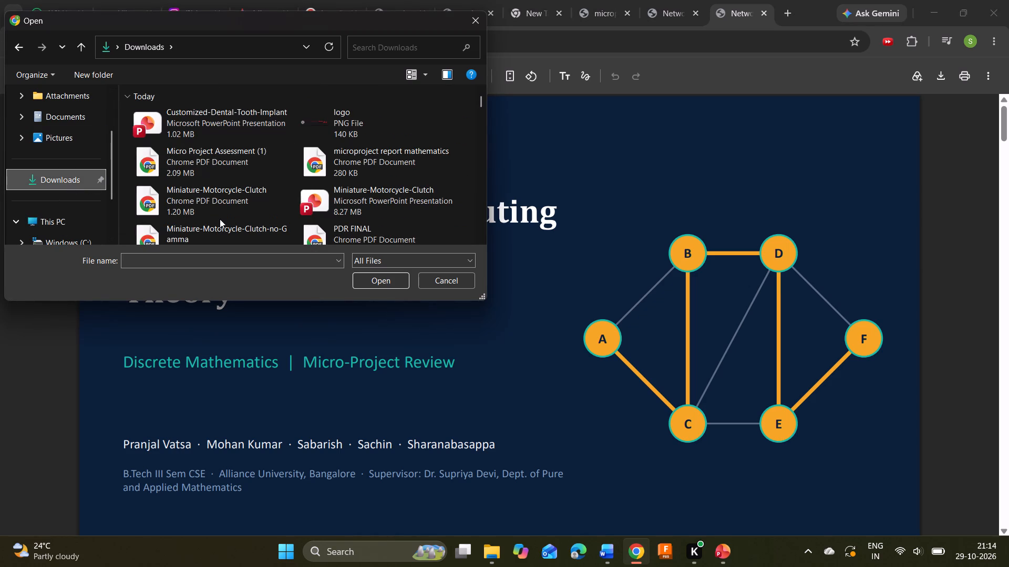
Select the "ppt mathematics" PDF from today's files in the Downloads folder as the presentation file for upload.
{"action": "scroll", "coordinate": [220, 219], "scroll_direction": "down", "scroll_amount": 1}
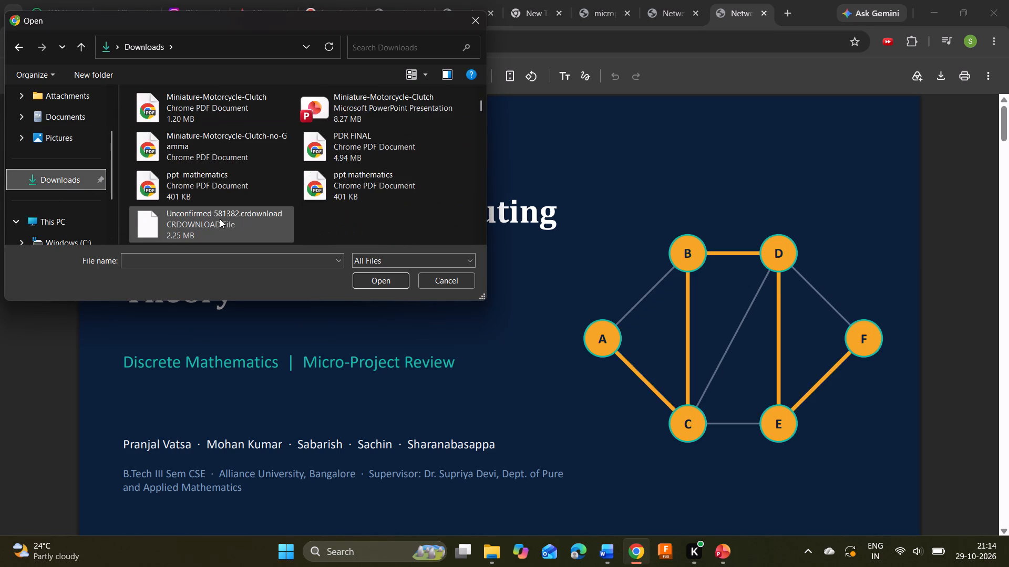
{"action": "scroll", "coordinate": [220, 219], "scroll_direction": "down", "scroll_amount": 1}
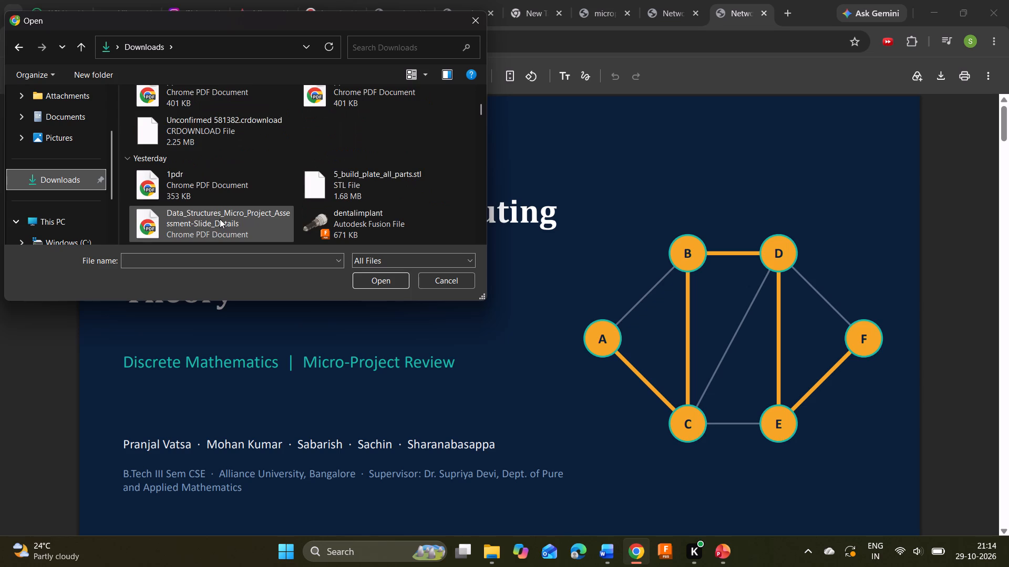
{"action": "scroll", "coordinate": [220, 219], "scroll_direction": "up", "scroll_amount": 1}
{"action": "left_click", "coordinate": [353, 182]}
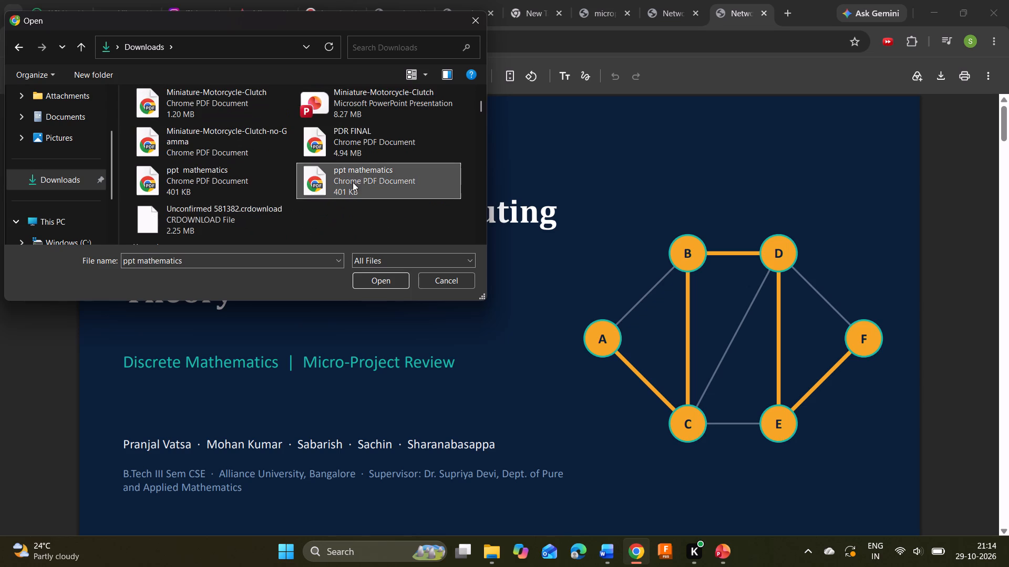
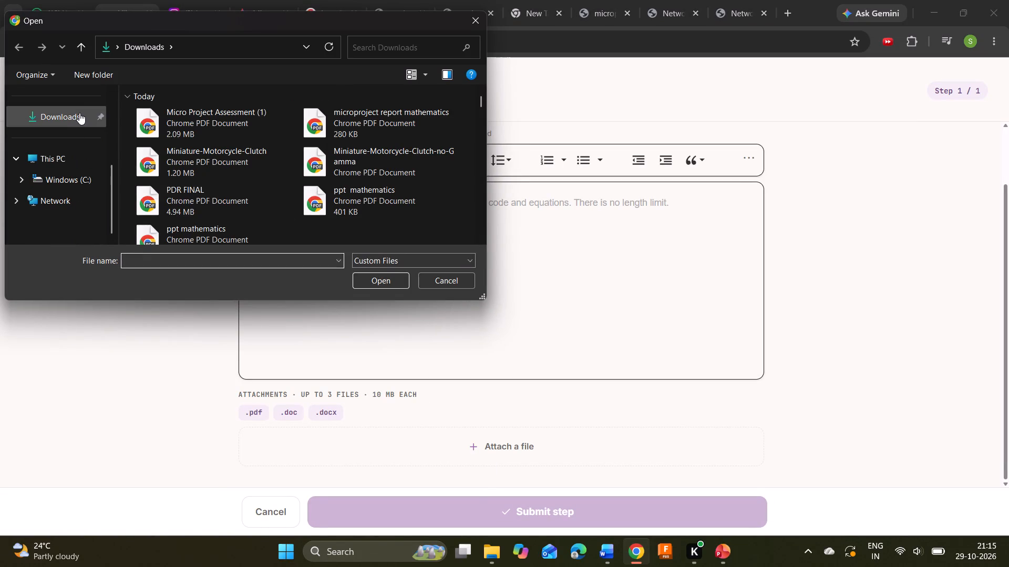
Attach the 401 KB "ppt mathematics" PDF from the Downloads folder to the Presentation_PPT submission step.
{"action": "left_click", "coordinate": [82, 109]}
{"action": "left_click", "coordinate": [351, 208]}
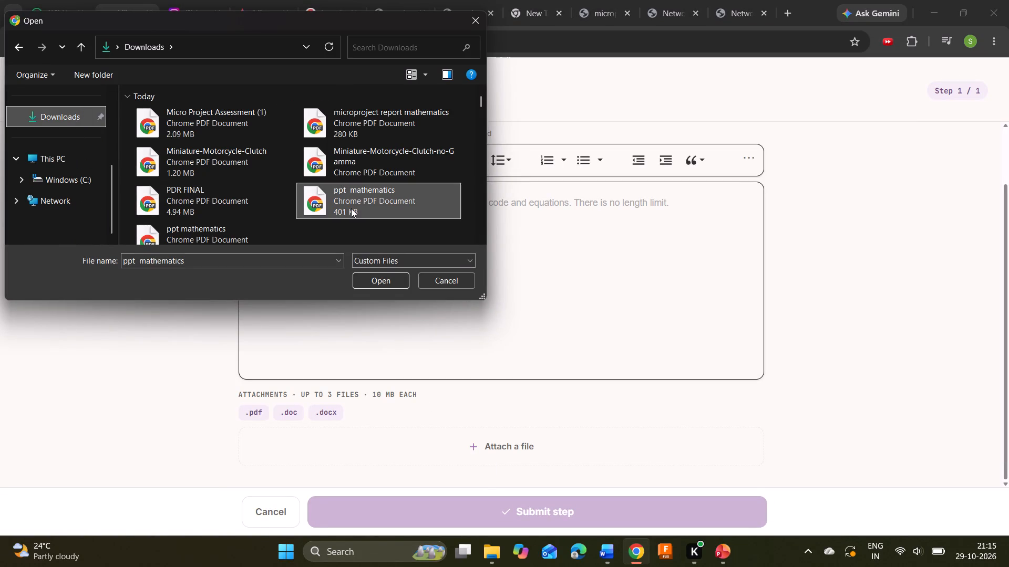
{"action": "left_click", "coordinate": [372, 268]}
{"action": "left_click", "coordinate": [380, 286]}
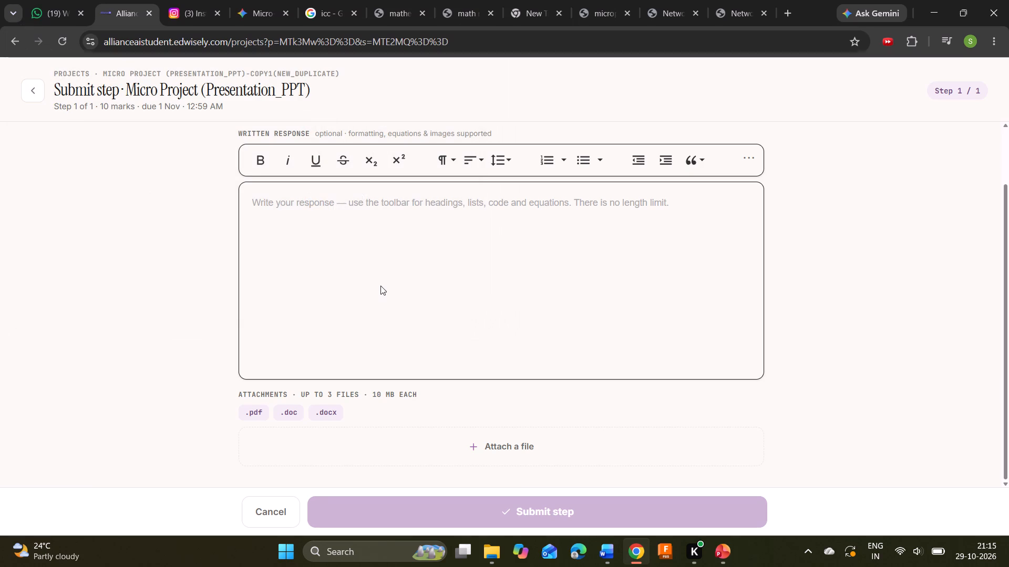
Enter "Mathematics ppt BATCH" as the written response of the Micro Project (Presentation_PPT) step.
{"action": "left_click", "coordinate": [477, 225]}
{"action": "scroll", "coordinate": [477, 225], "scroll_direction": "up", "scroll_amount": 1}
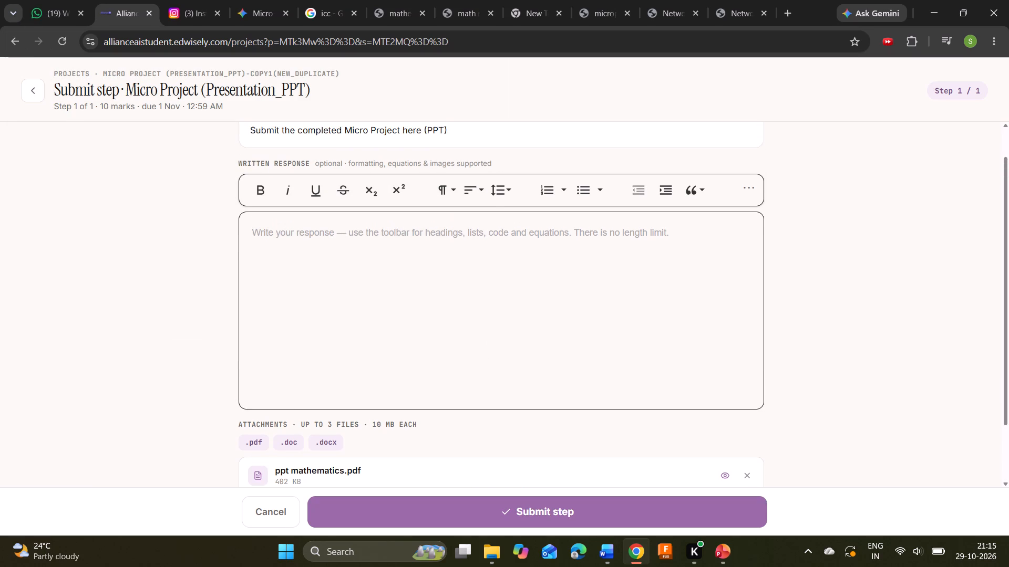
{"action": "scroll", "coordinate": [477, 225], "scroll_direction": "up", "scroll_amount": 2}
{"action": "left_click", "coordinate": [382, 295]}
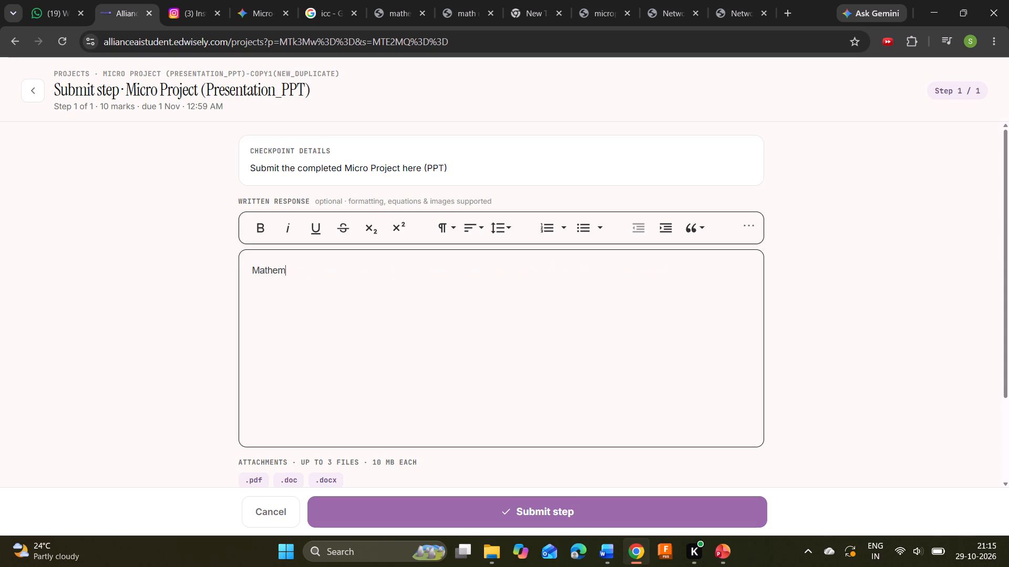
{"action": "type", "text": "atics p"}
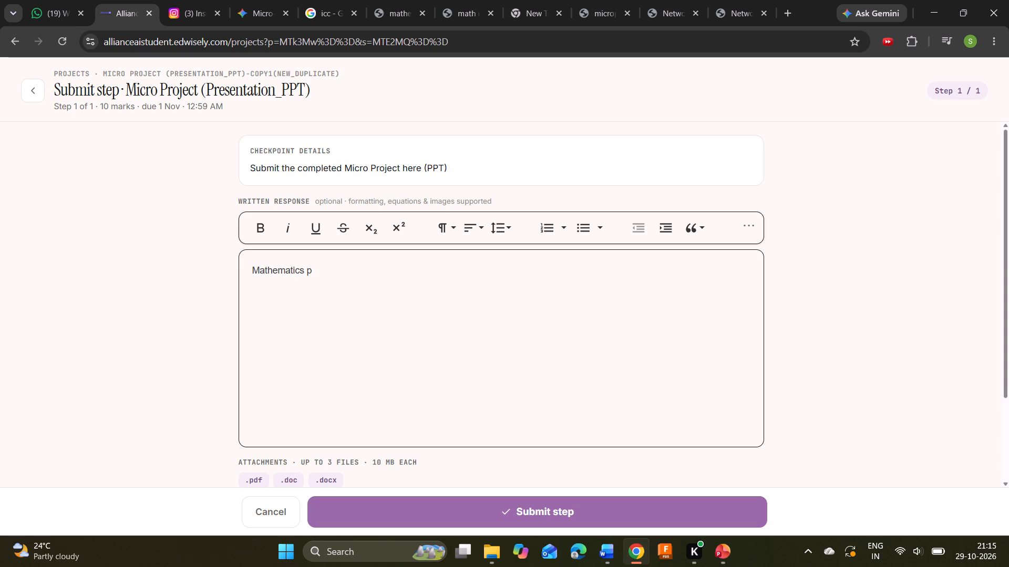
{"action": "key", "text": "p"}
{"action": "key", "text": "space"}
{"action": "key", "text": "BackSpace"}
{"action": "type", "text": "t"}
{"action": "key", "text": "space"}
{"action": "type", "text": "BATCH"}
Complete the batch number in the written response by adding "-4" after "BATCH".
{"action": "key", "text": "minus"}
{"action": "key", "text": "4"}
Insert the word "PRESENATION" between "ppt" and "BATCH-4" in the written response.
{"action": "scroll", "coordinate": [451, 391], "scroll_direction": "up", "scroll_amount": 2}
{"action": "left_click", "coordinate": [318, 270]}
{"action": "left_click", "coordinate": [321, 270]}
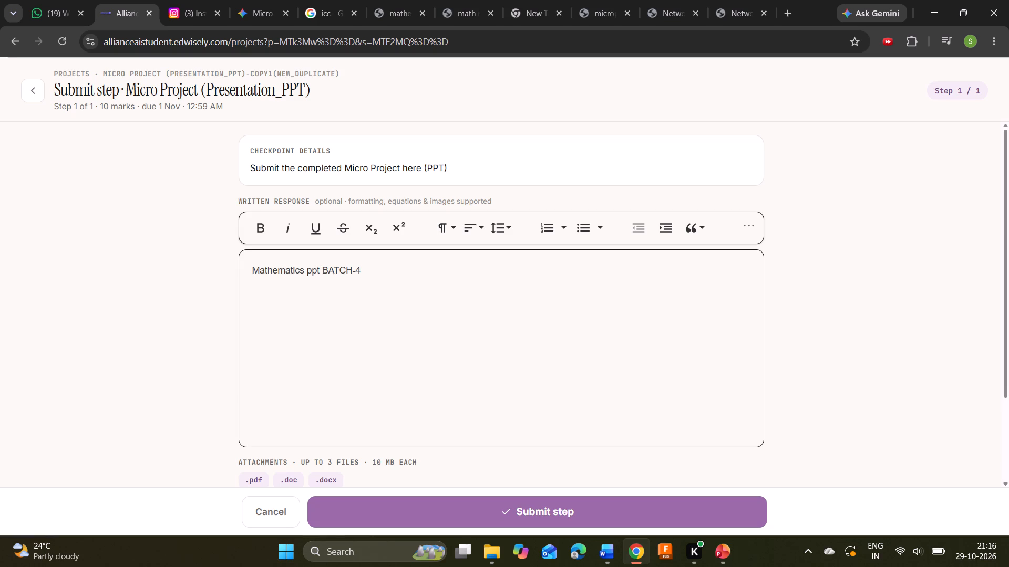
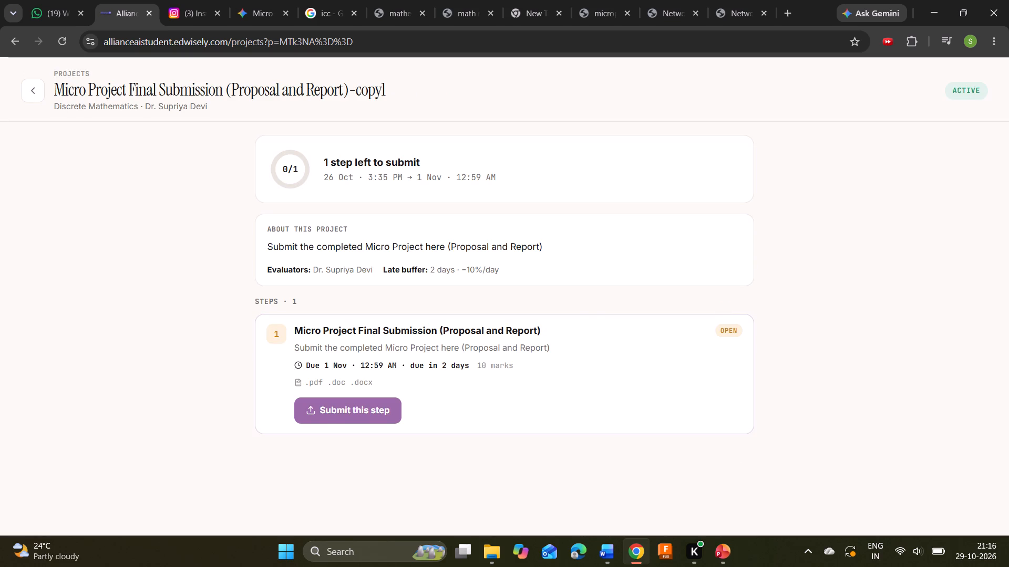
Start the Micro Project Final Submission (Proposal and Report) step and browse today's PDFs in the Downloads folder for its attachment.
{"action": "left_click", "coordinate": [358, 406]}
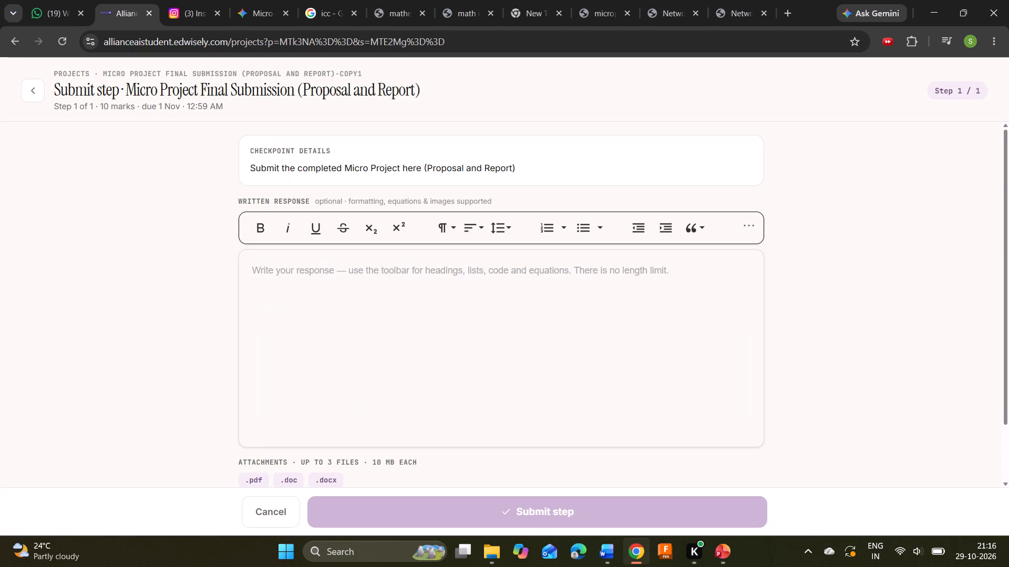
{"action": "scroll", "coordinate": [386, 418], "scroll_direction": "down", "scroll_amount": 5}
{"action": "left_click", "coordinate": [477, 461]}
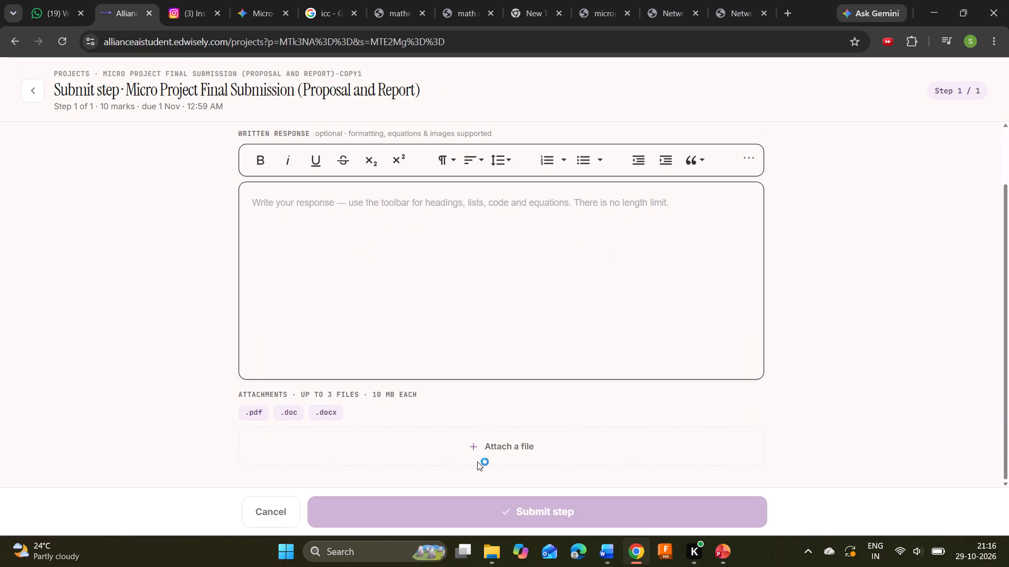
{"action": "left_click", "coordinate": [485, 448]}
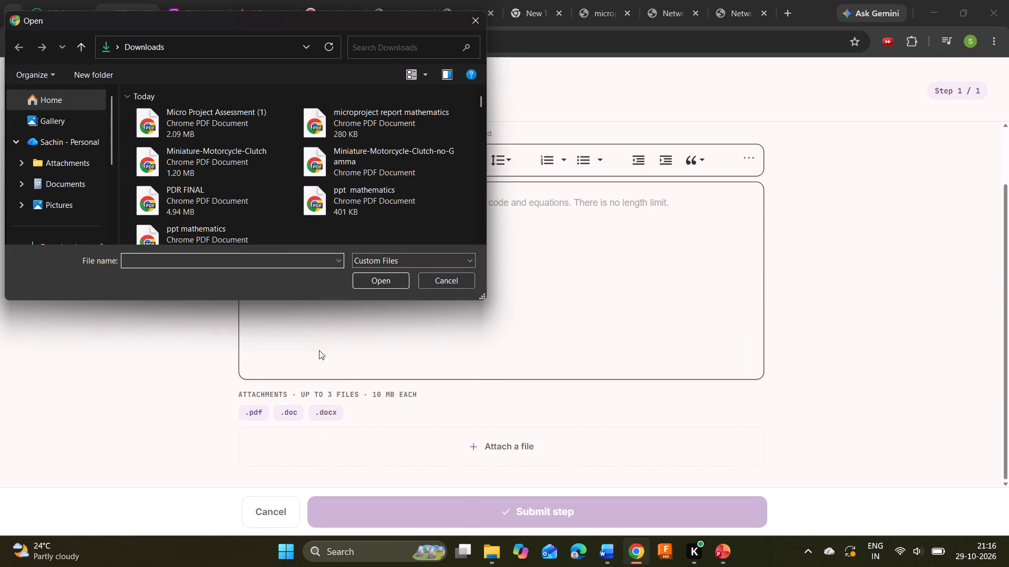
{"action": "scroll", "coordinate": [320, 185], "scroll_direction": "down", "scroll_amount": 1}
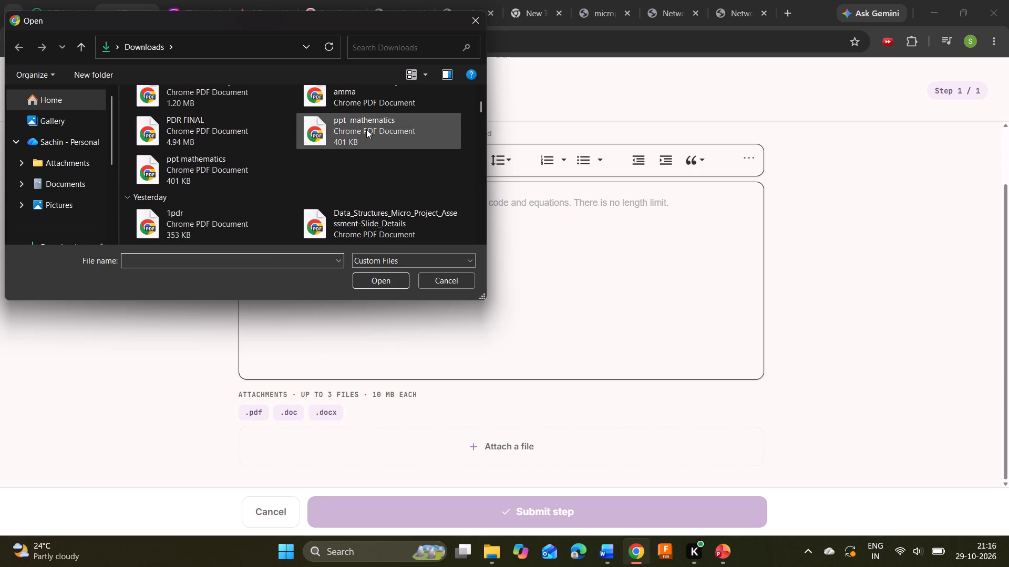
{"action": "scroll", "coordinate": [379, 159], "scroll_direction": "up", "scroll_amount": 1}
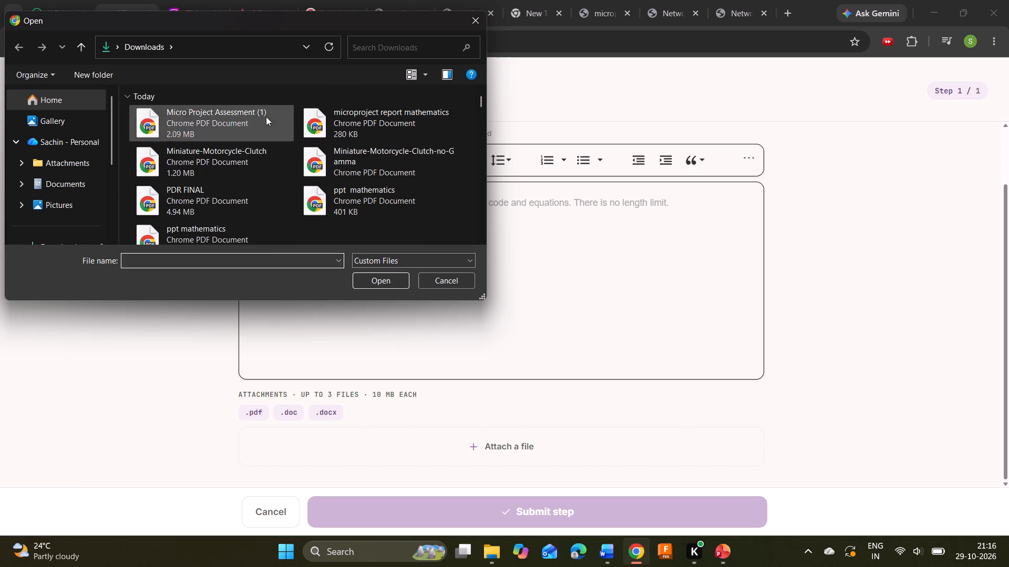
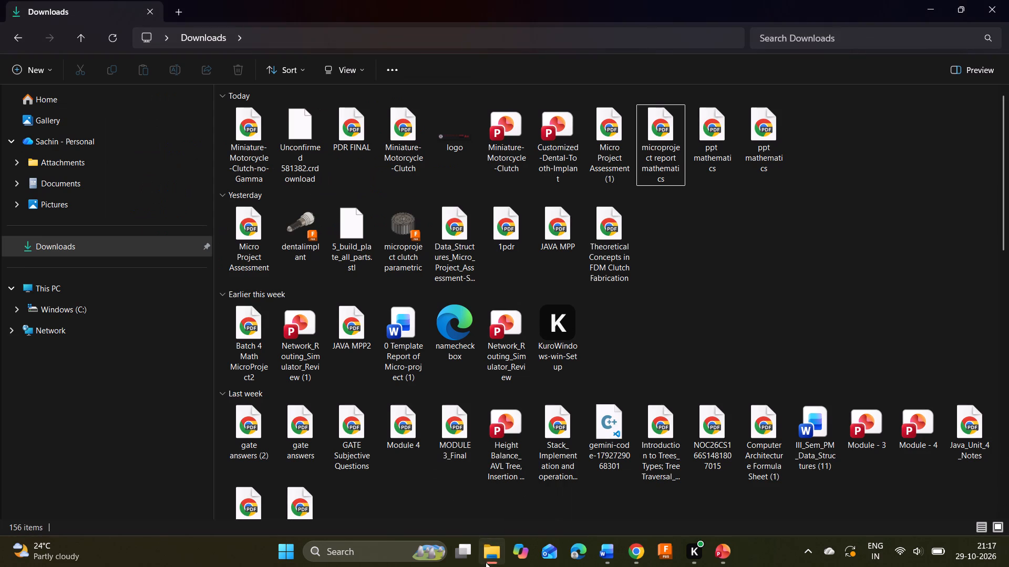
{"action": "scroll", "coordinate": [651, 382], "scroll_direction": "down", "scroll_amount": 1}
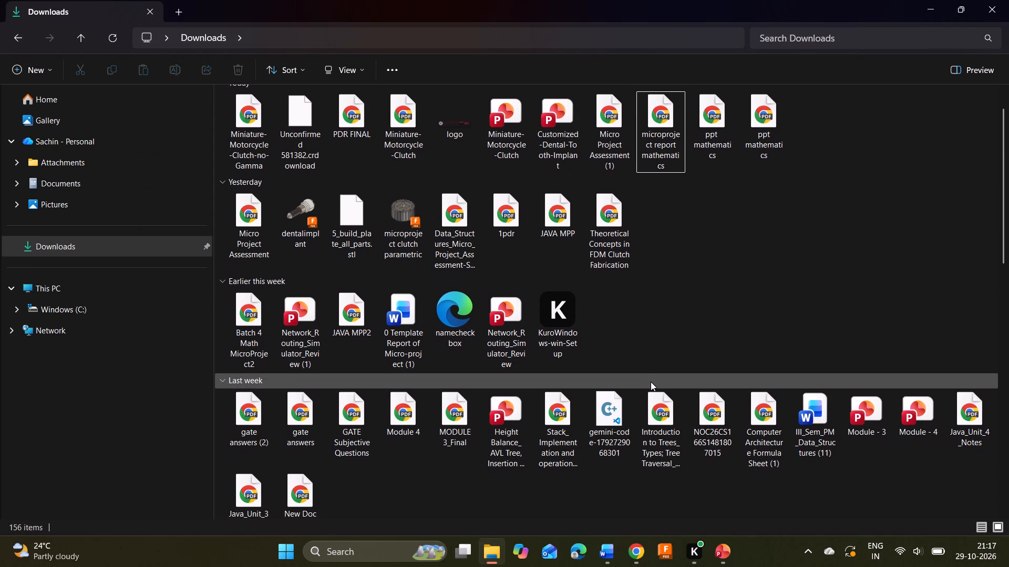
{"action": "scroll", "coordinate": [651, 382], "scroll_direction": "down", "scroll_amount": 1}
{"action": "double_click", "coordinate": [271, 233]}
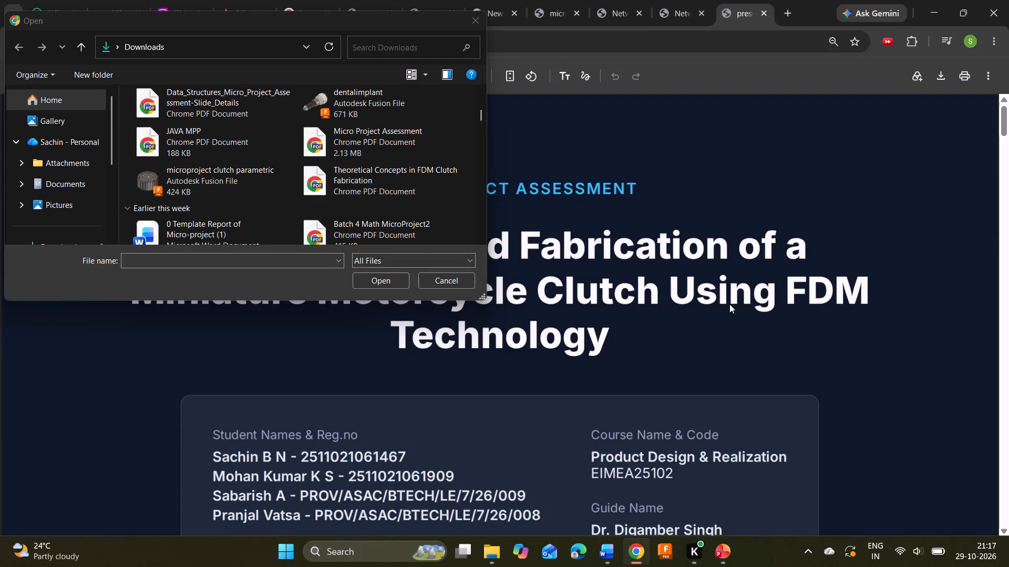
Open the "Batch 4 Math MicroProject2" PDF from the Downloads folder in File Explorer and examine its contents.
{"action": "left_click", "coordinate": [497, 560]}
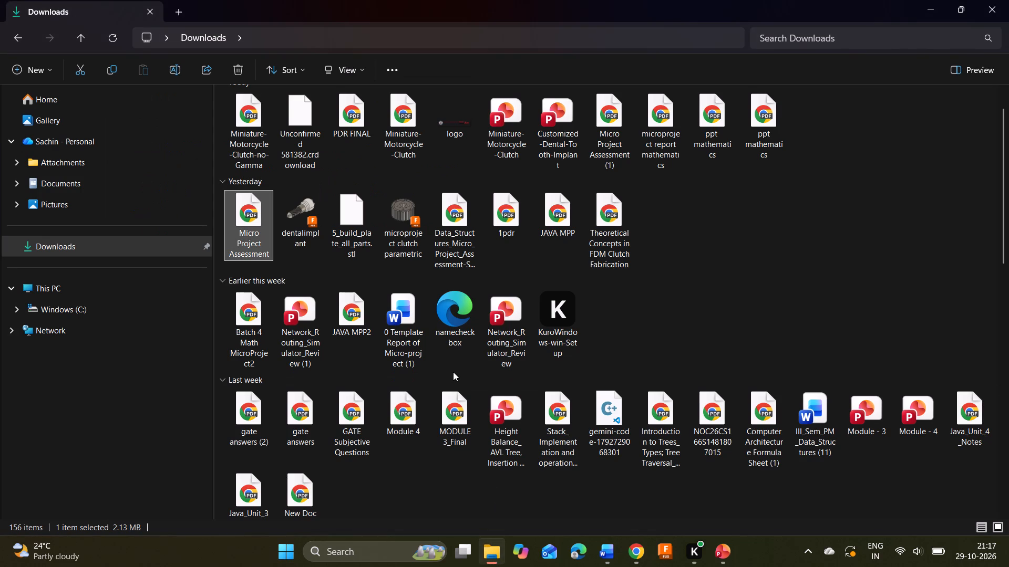
{"action": "scroll", "coordinate": [453, 372], "scroll_direction": "down", "scroll_amount": 1}
{"action": "double_click", "coordinate": [256, 339]}
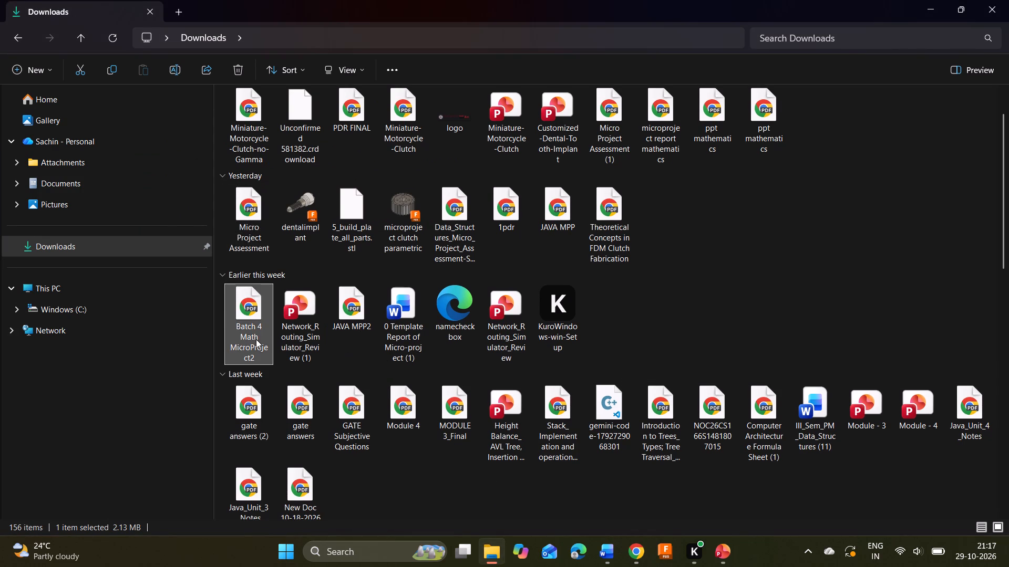
{"action": "scroll", "coordinate": [566, 463], "scroll_direction": "down", "scroll_amount": 1}
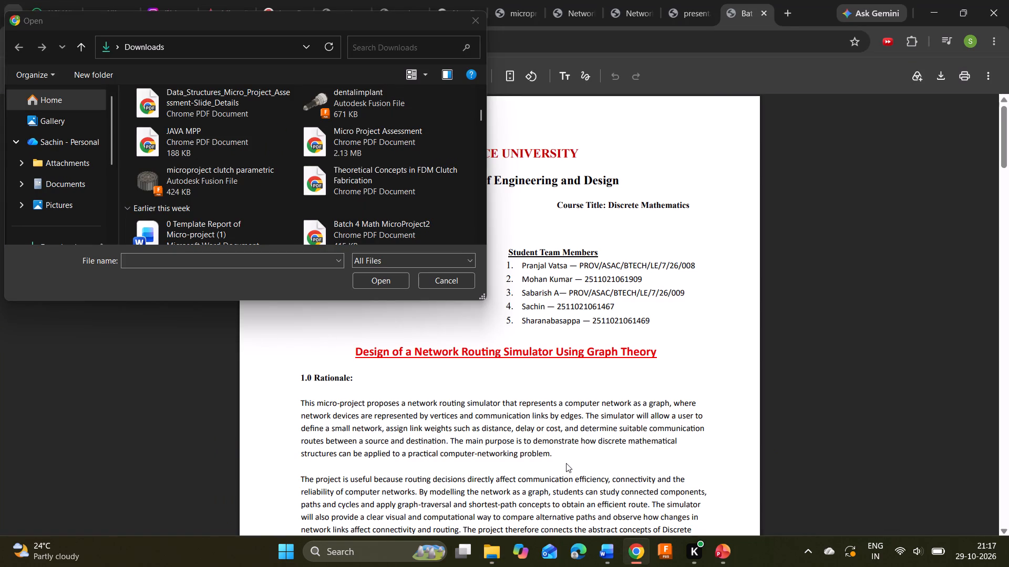
{"action": "scroll", "coordinate": [566, 463], "scroll_direction": "down", "scroll_amount": 1}
{"action": "scroll", "coordinate": [647, 436], "scroll_direction": "up", "scroll_amount": 3}
{"action": "scroll", "coordinate": [647, 436], "scroll_direction": "down", "scroll_amount": 4}
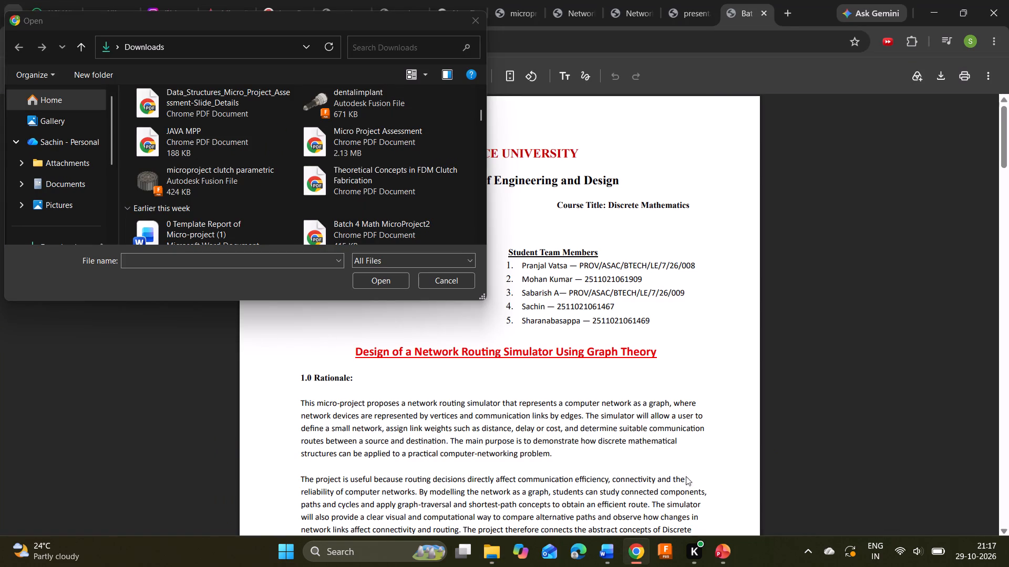
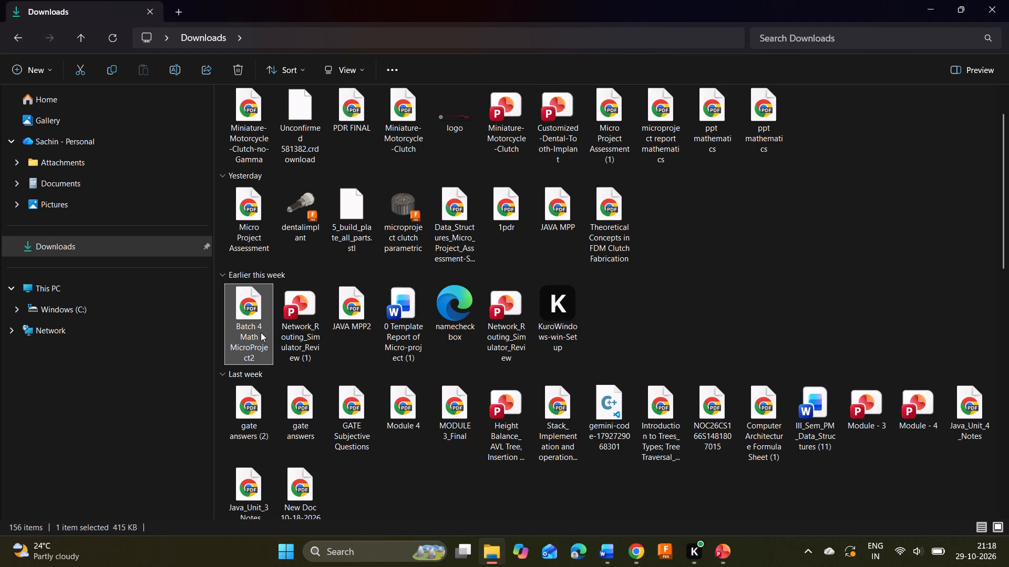
{"action": "right_click", "coordinate": [261, 333]}
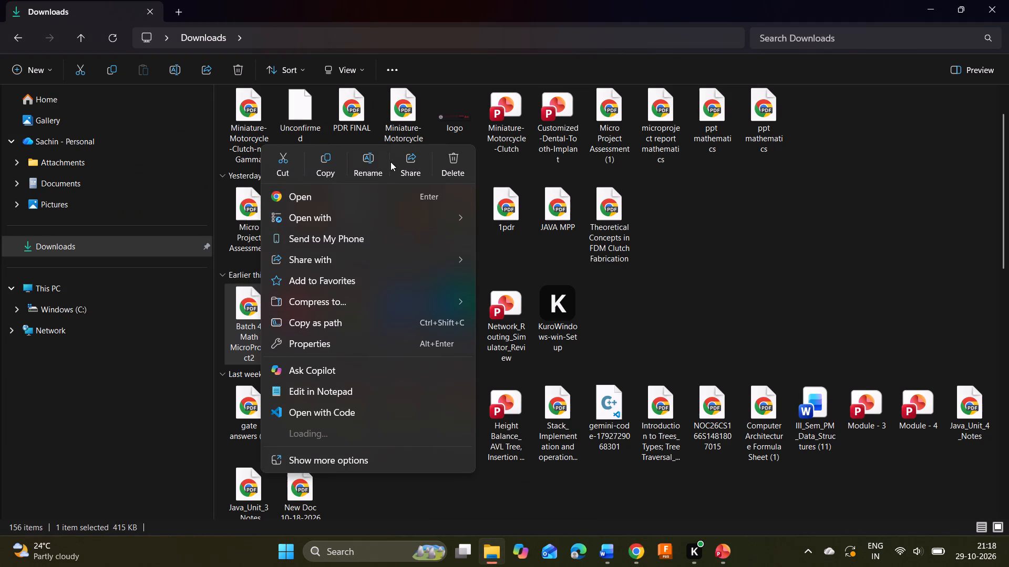
{"action": "left_click", "coordinate": [370, 173]}
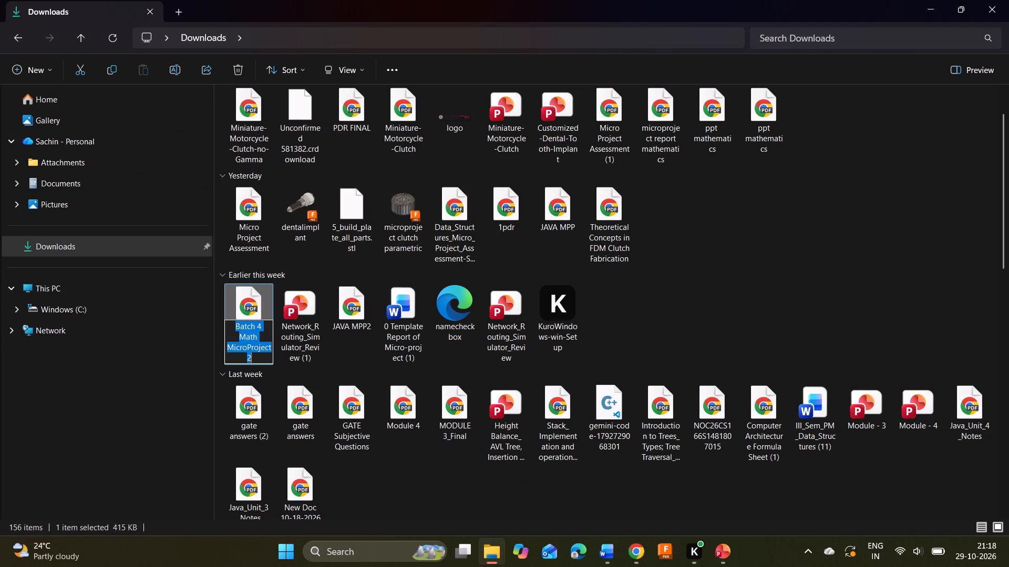
{"action": "key", "text": "BackSpace"}
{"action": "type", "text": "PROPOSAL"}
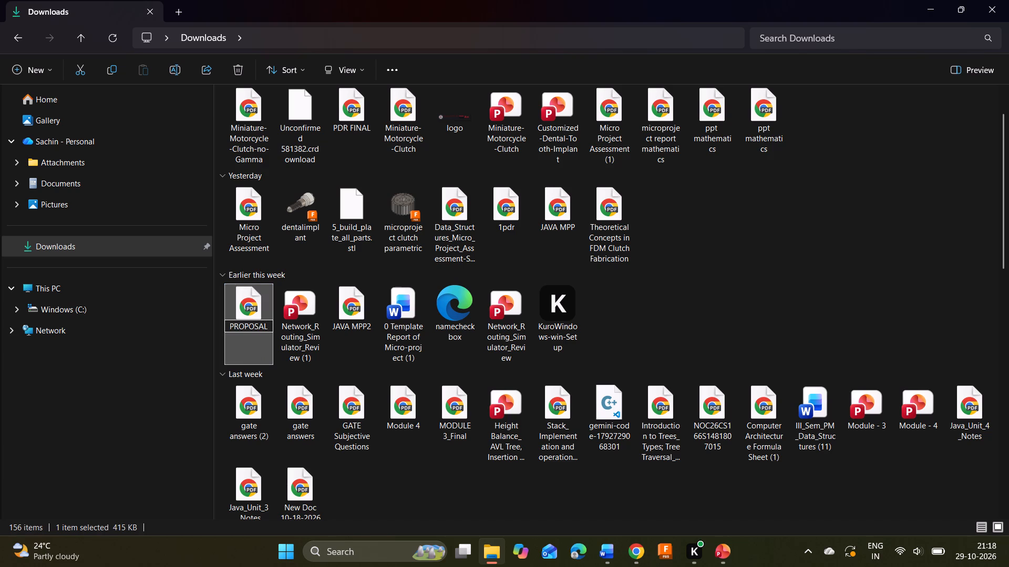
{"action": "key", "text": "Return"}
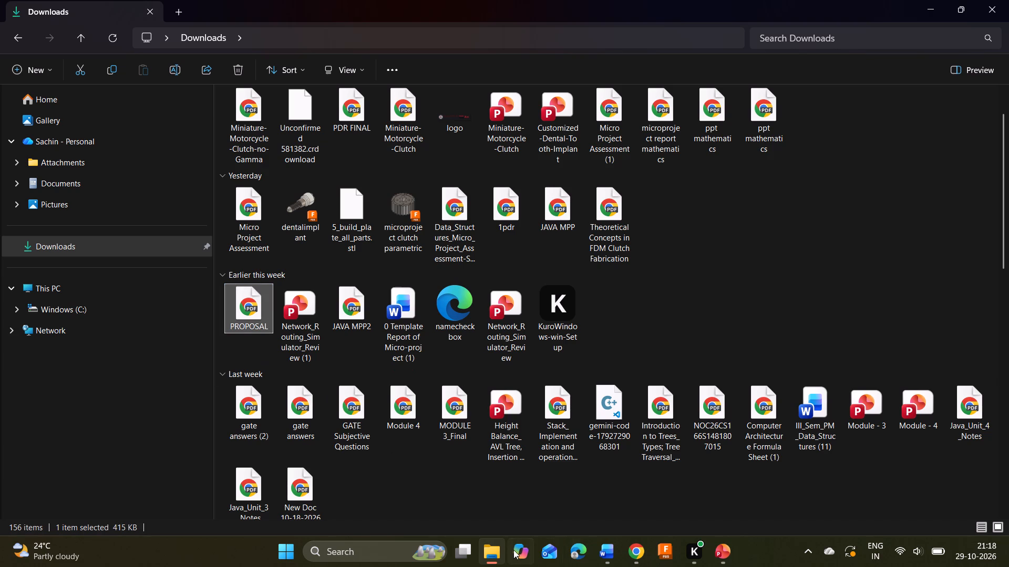
Switch back to Chrome, to the file selection dialog open over the WhatsApp group chat.
{"action": "left_click", "coordinate": [634, 555]}
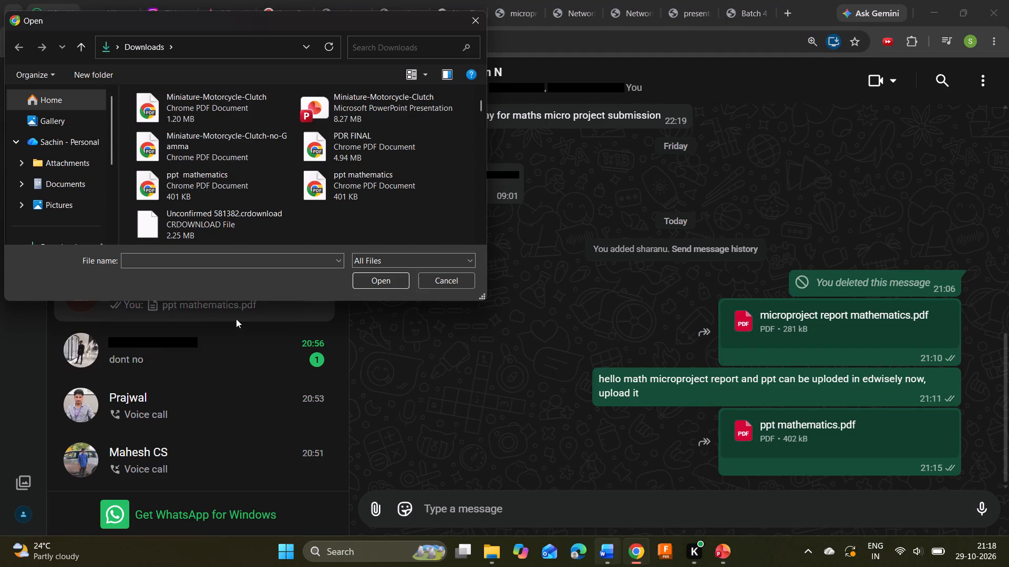
Look through the Downloads folder for the micro-project file to attach to the group chat.
{"action": "scroll", "coordinate": [236, 188], "scroll_direction": "down", "scroll_amount": 1}
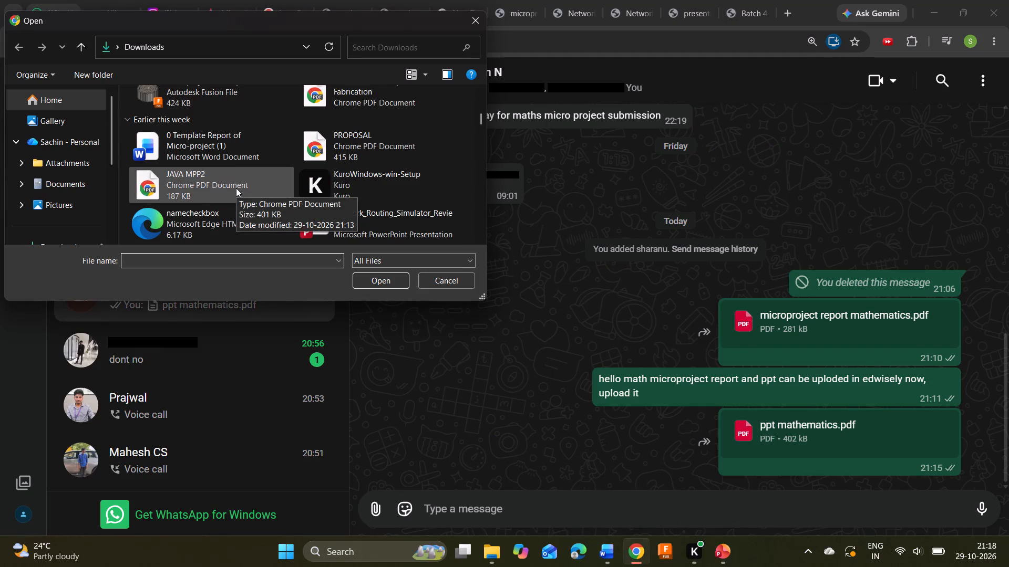
{"action": "scroll", "coordinate": [236, 188], "scroll_direction": "down", "scroll_amount": 1}
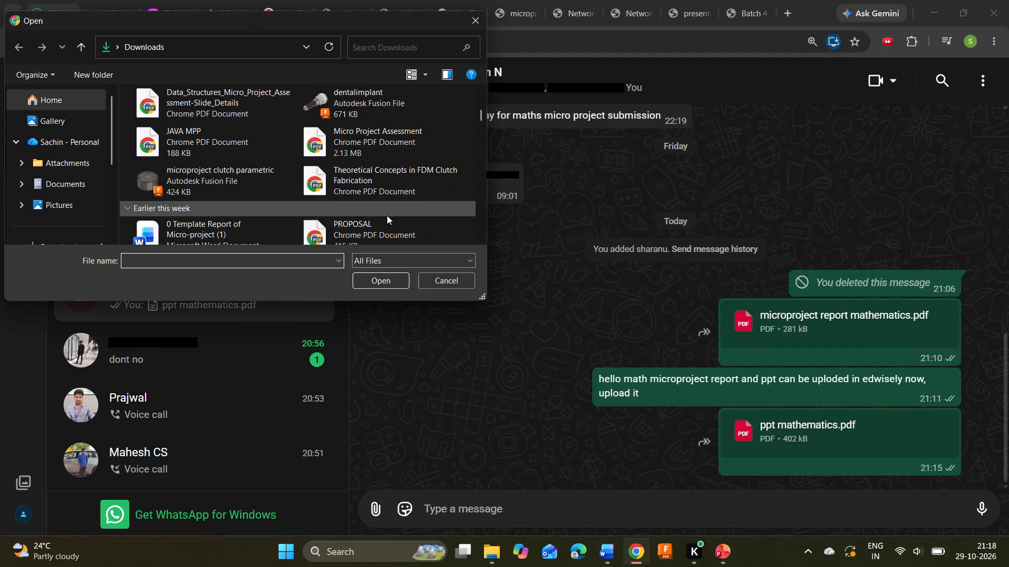
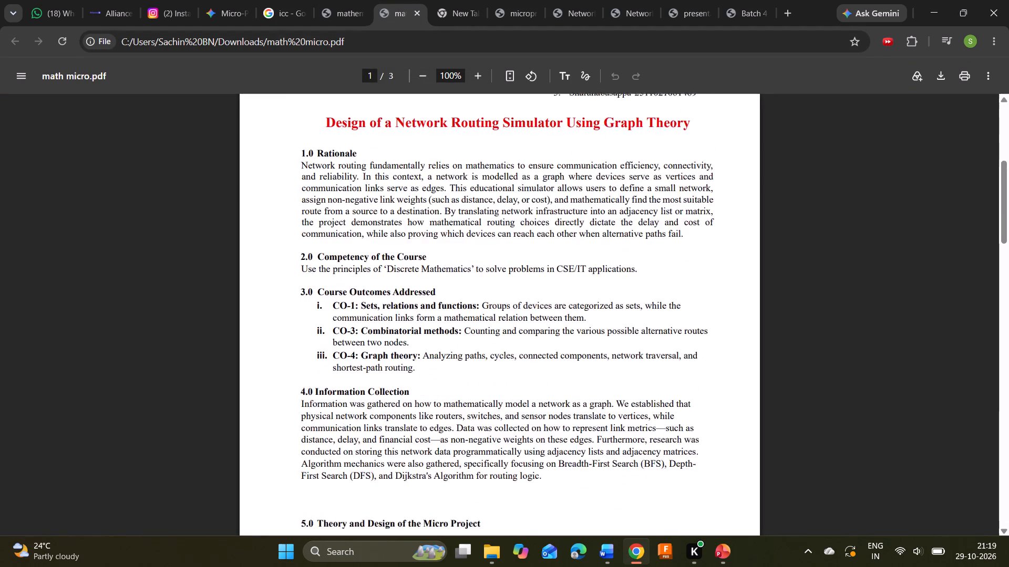
Read through the "math micro" PDF report from the Information Collection section to the References on its last page.
{"action": "scroll", "coordinate": [543, 187], "scroll_direction": "down", "scroll_amount": 2}
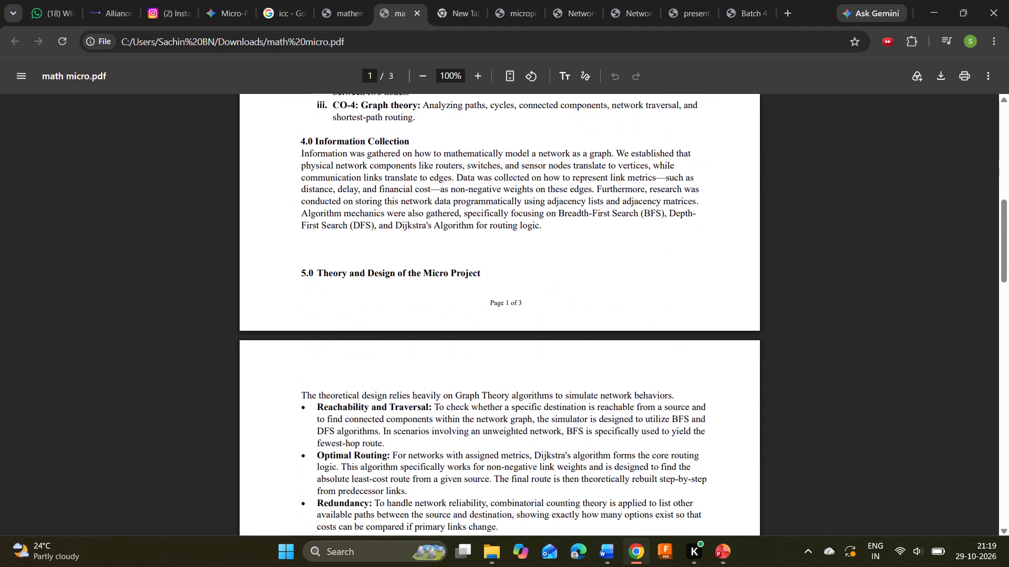
{"action": "scroll", "coordinate": [543, 187], "scroll_direction": "down", "scroll_amount": 4}
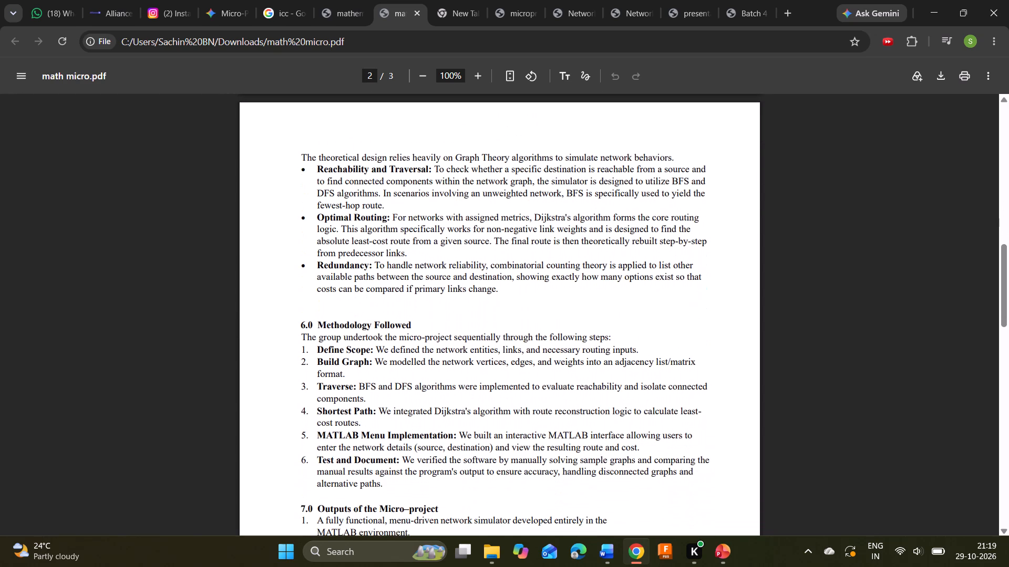
{"action": "scroll", "coordinate": [543, 187], "scroll_direction": "down", "scroll_amount": 1}
{"action": "scroll", "coordinate": [547, 311], "scroll_direction": "down", "scroll_amount": 5}
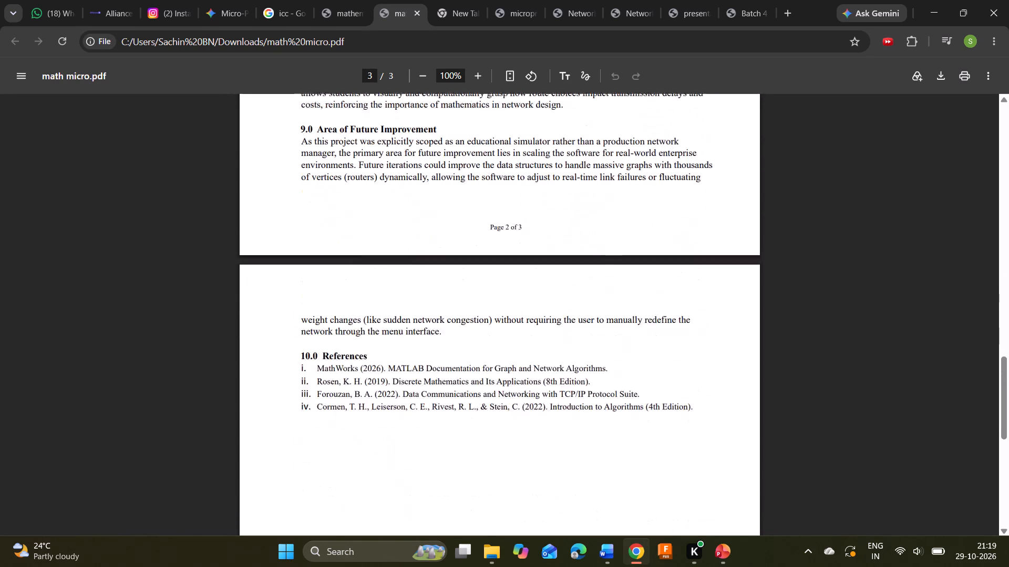
{"action": "scroll", "coordinate": [545, 280], "scroll_direction": "down", "scroll_amount": 1}
{"action": "scroll", "coordinate": [545, 280], "scroll_direction": "up", "scroll_amount": 2}
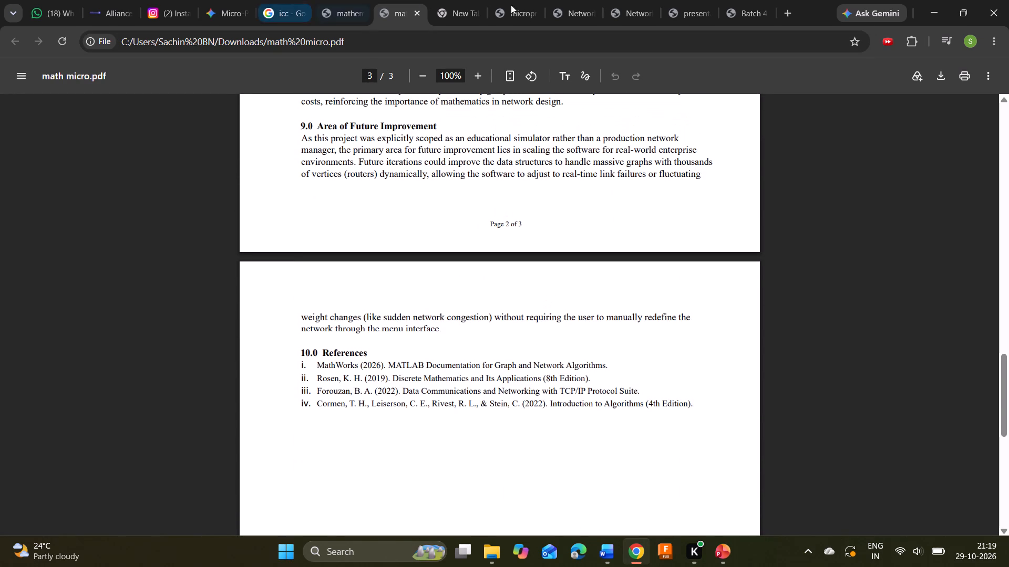
Switch to the open "Batch 4 Math MicroProject2" PDF and examine its pages through to the Tentative Resources Required table.
{"action": "left_click", "coordinate": [702, 0]}
{"action": "left_click", "coordinate": [752, 0]}
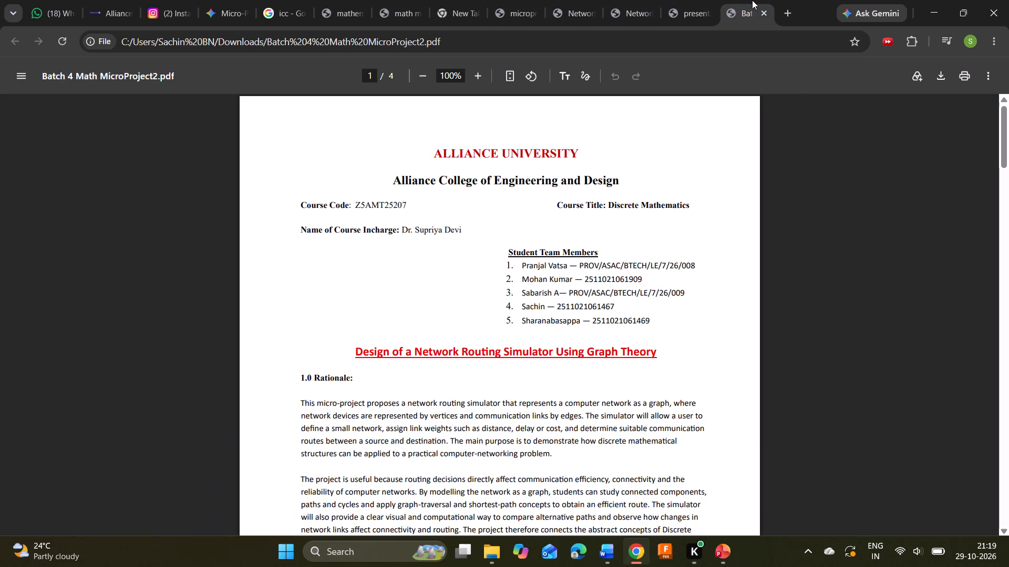
{"action": "scroll", "coordinate": [637, 374], "scroll_direction": "down", "scroll_amount": 6}
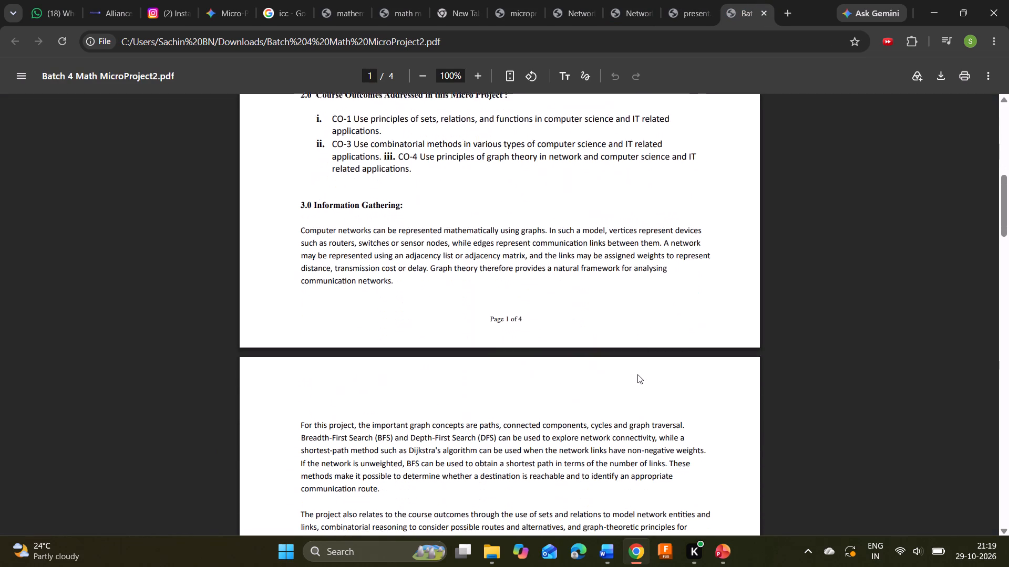
{"action": "scroll", "coordinate": [637, 374], "scroll_direction": "down", "scroll_amount": 4}
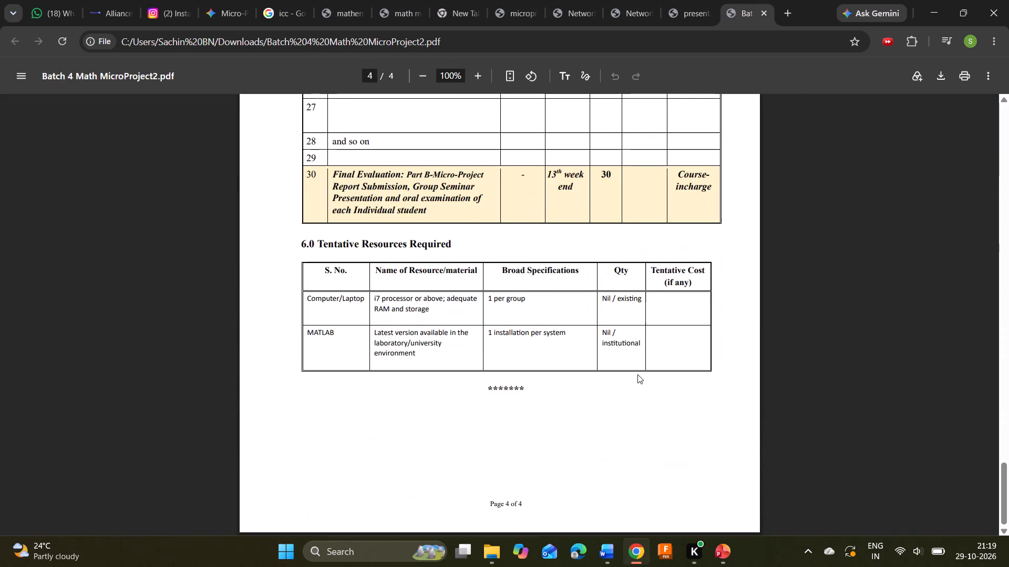
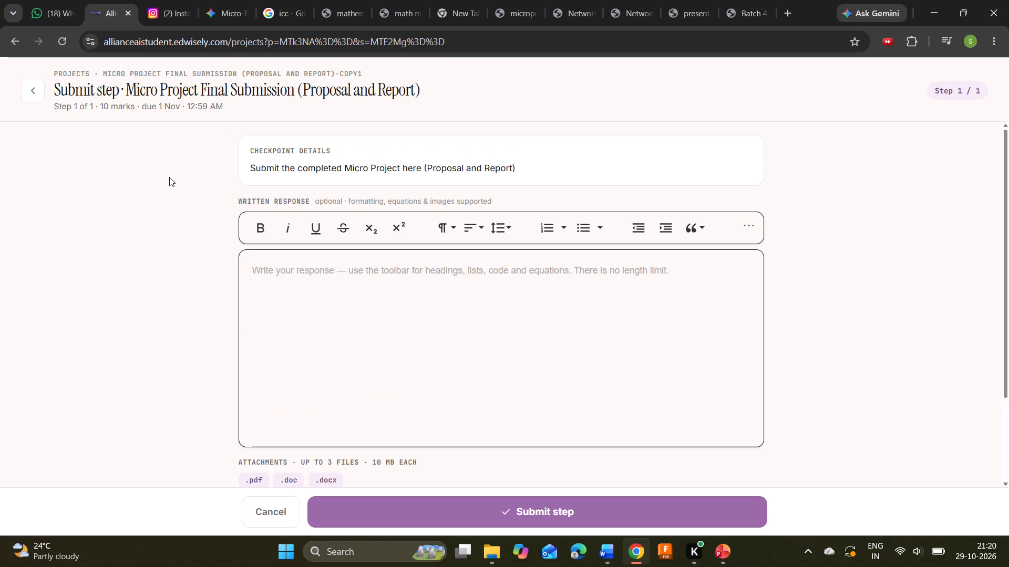
Start attaching a second file beside the microproject report in the Micro Project Final Submission (Proposal and Report) step.
{"action": "scroll", "coordinate": [169, 177], "scroll_direction": "down", "scroll_amount": 3}
{"action": "scroll", "coordinate": [262, 278], "scroll_direction": "down", "scroll_amount": 4}
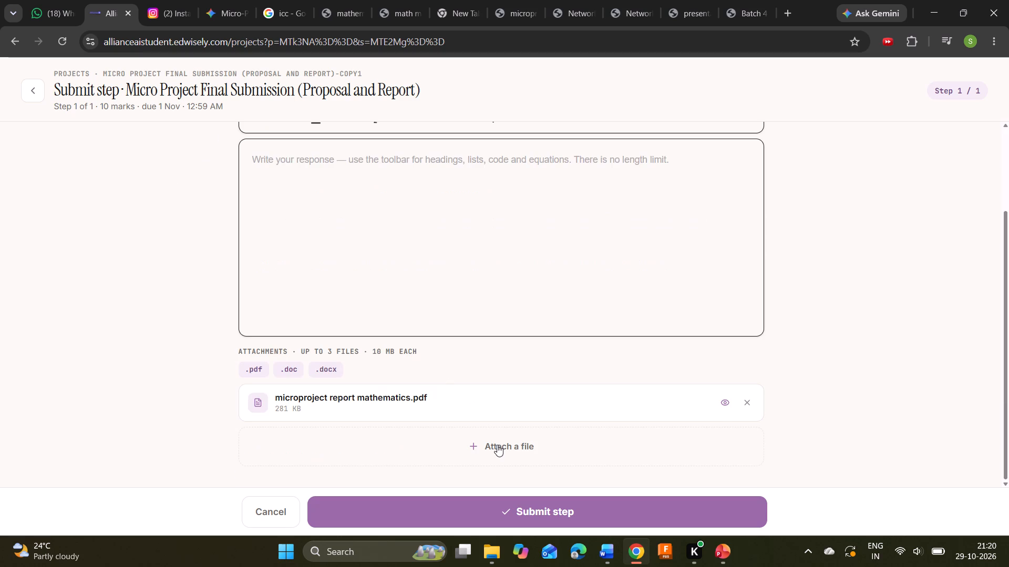
{"action": "left_click", "coordinate": [497, 445]}
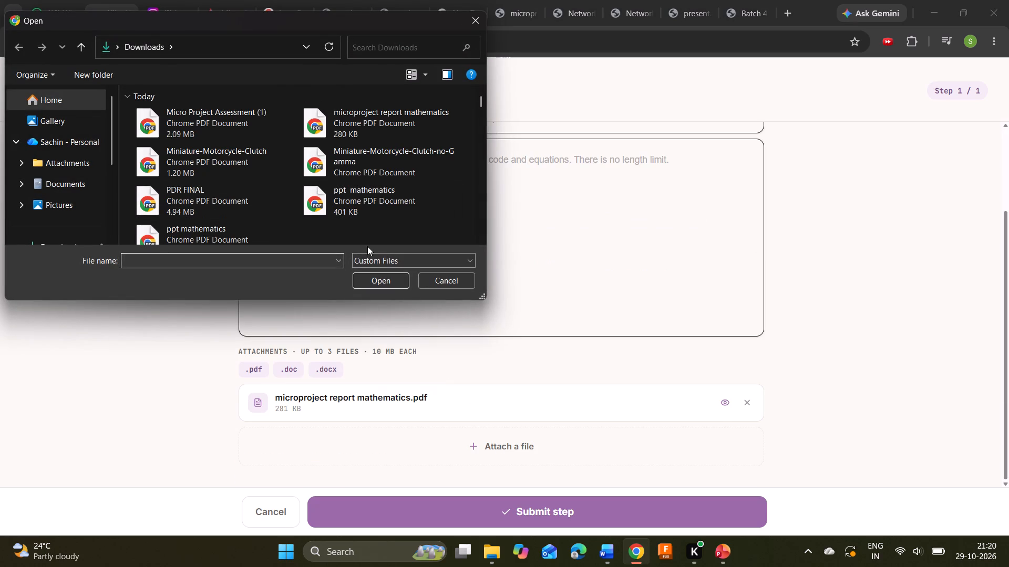
Attach the PROPOSAL PDF from the Downloads folder to the Micro Project Final Submission alongside the mathematics report.
{"action": "scroll", "coordinate": [358, 230], "scroll_direction": "down", "scroll_amount": 1}
{"action": "scroll", "coordinate": [358, 230], "scroll_direction": "up", "scroll_amount": 1}
{"action": "scroll", "coordinate": [358, 230], "scroll_direction": "down", "scroll_amount": 1}
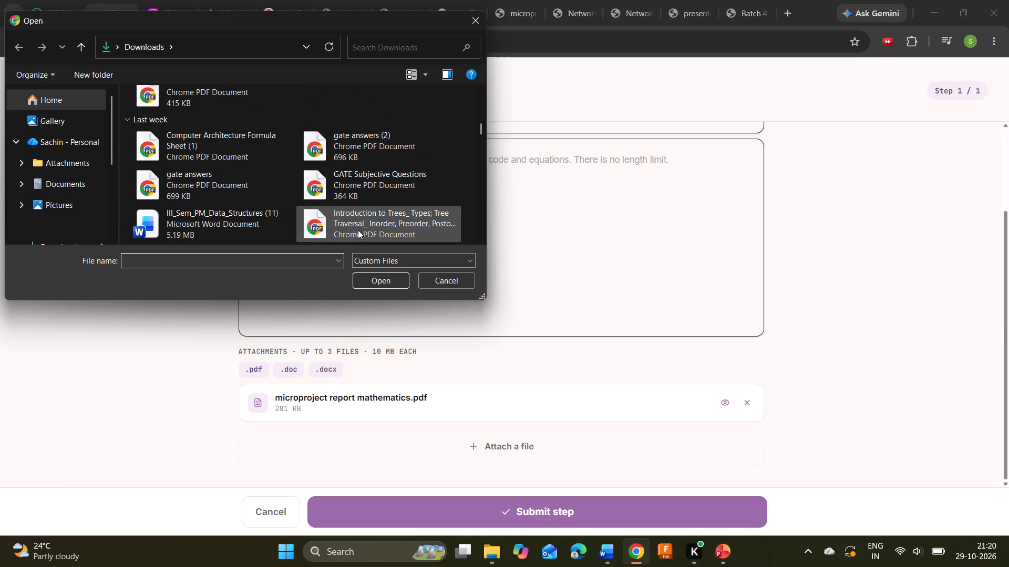
{"action": "scroll", "coordinate": [358, 230], "scroll_direction": "up", "scroll_amount": 1}
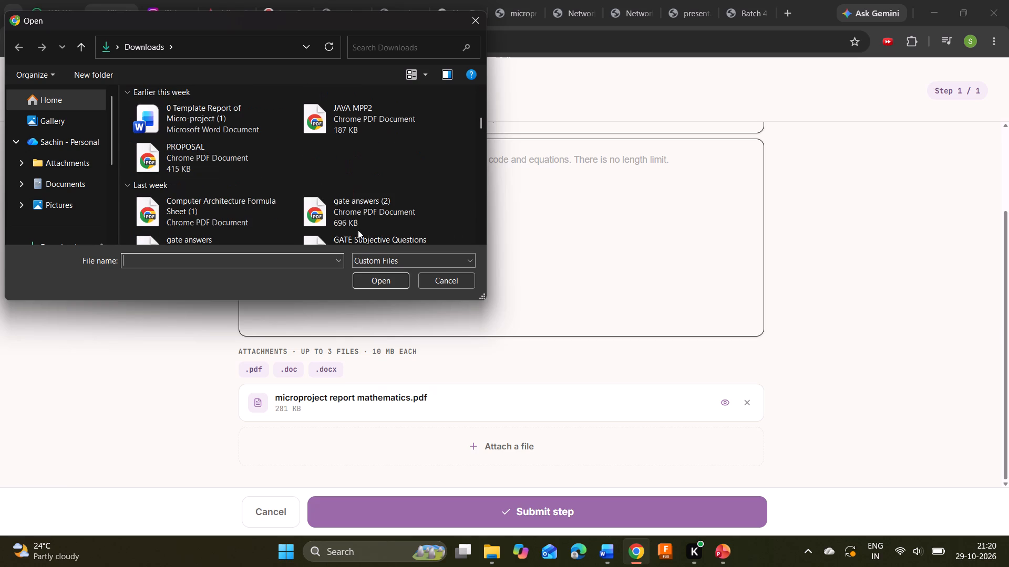
{"action": "left_click", "coordinate": [217, 154]}
{"action": "left_click", "coordinate": [382, 280]}
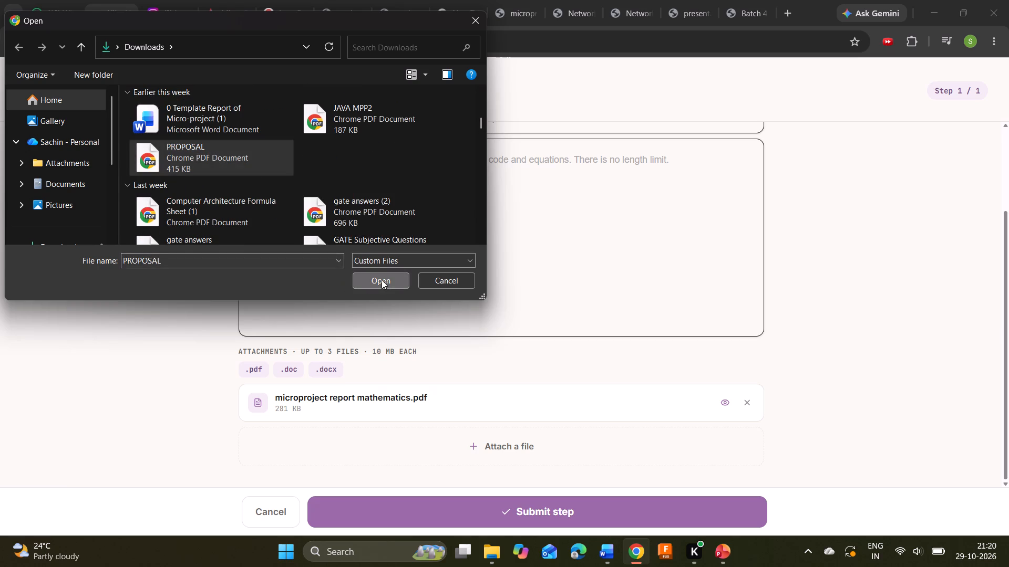
Enter "MATHEMATICS REPORT AND PROPOSAL" as the written response of the final submission.
{"action": "scroll", "coordinate": [413, 354], "scroll_direction": "down", "scroll_amount": 4}
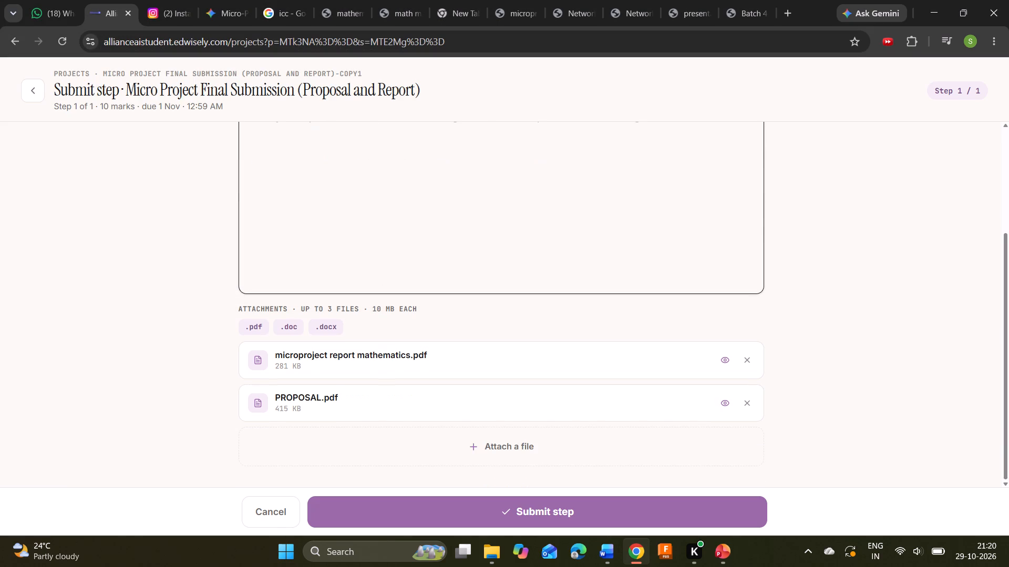
{"action": "scroll", "coordinate": [413, 354], "scroll_direction": "up", "scroll_amount": 5}
{"action": "scroll", "coordinate": [413, 354], "scroll_direction": "down", "scroll_amount": 4}
{"action": "scroll", "coordinate": [413, 354], "scroll_direction": "up", "scroll_amount": 1}
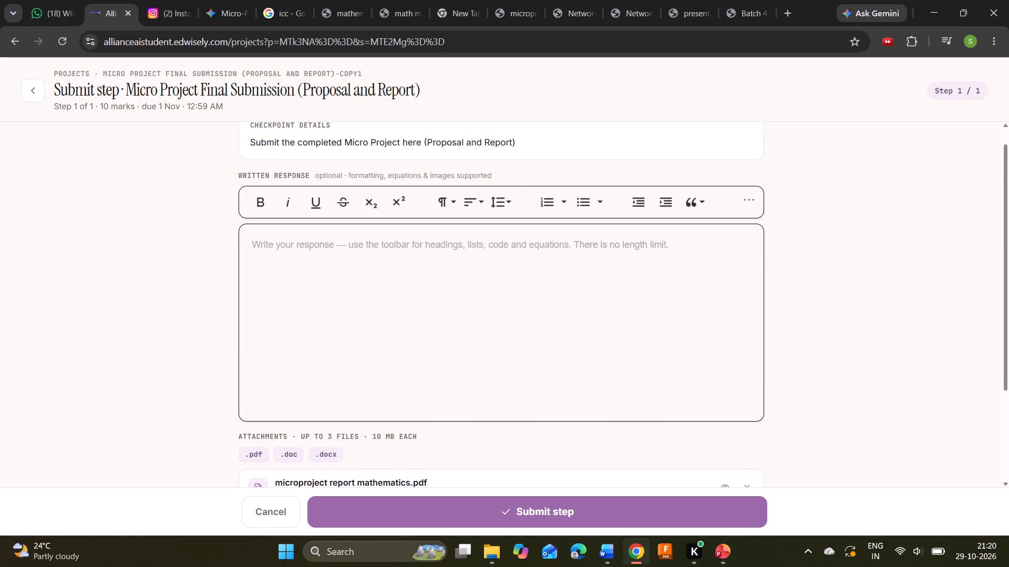
{"action": "left_click", "coordinate": [417, 279]}
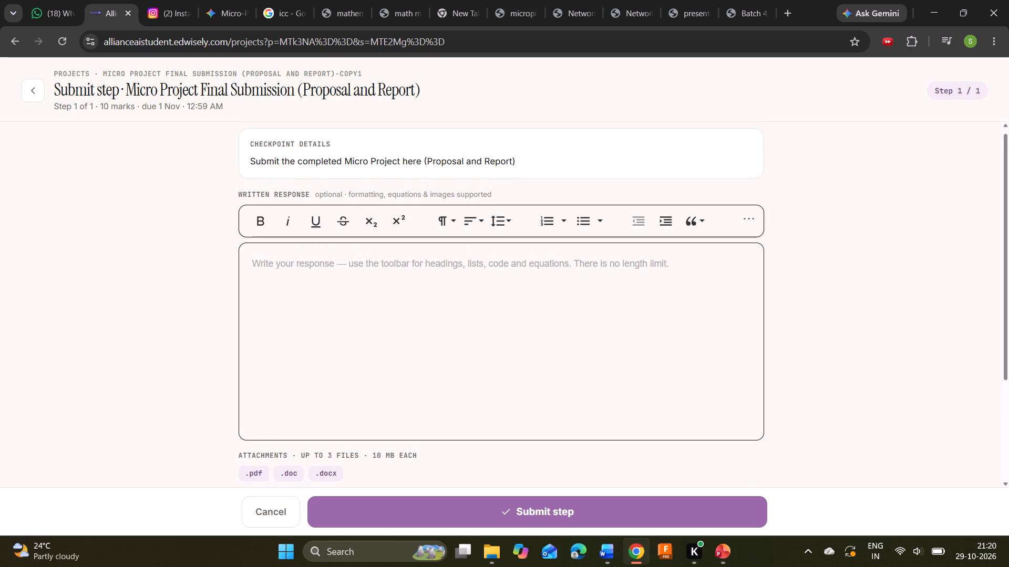
{"action": "type", "text": "MAT"}
{"action": "key", "text": "BackSpace"}
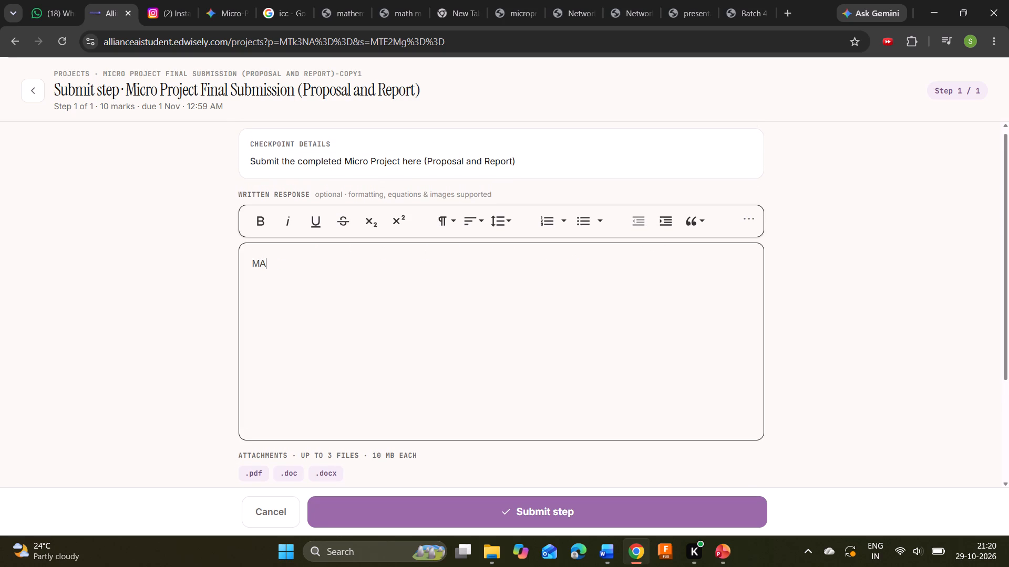
{"action": "type", "text": "THEMATICS REPORT AND PRO"}
{"action": "key", "text": "BackSpace"}
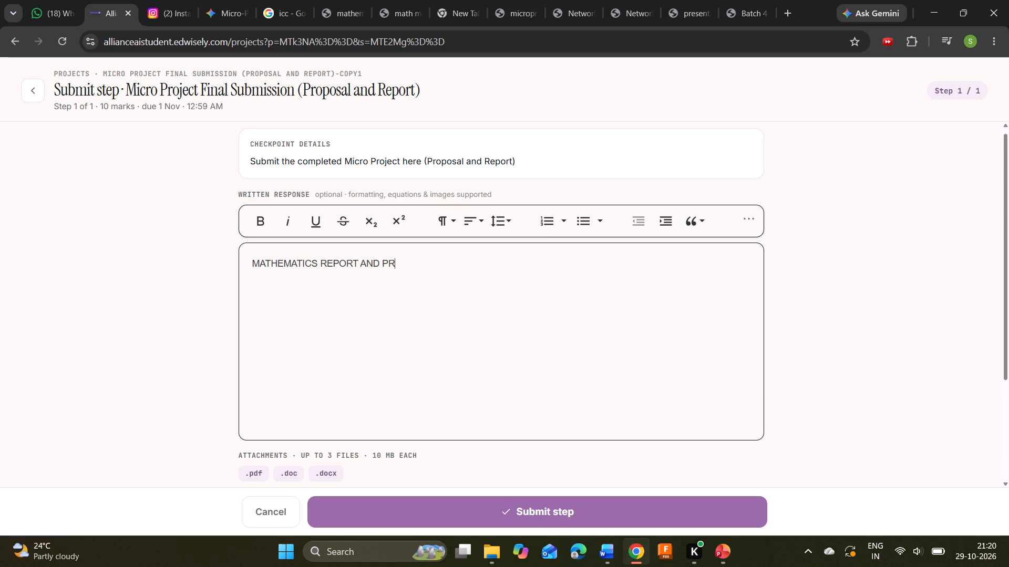
{"action": "type", "text": "POSAL"}
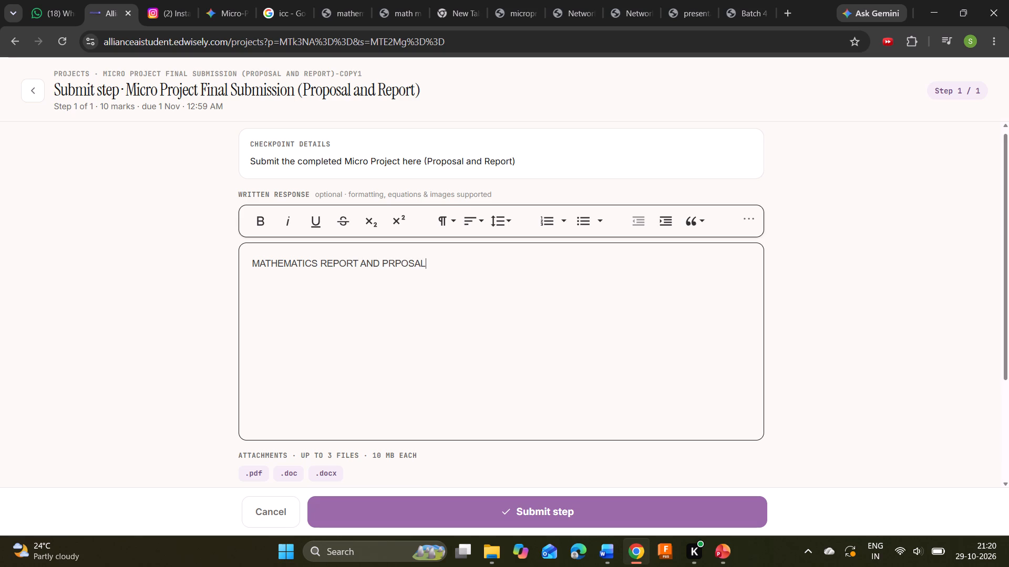
{"action": "left_click", "coordinate": [395, 268]}
{"action": "key", "text": "o"}
Submit the Micro Project Final Submission (Proposal and Report) step and return to the Projects list.
{"action": "scroll", "coordinate": [395, 268], "scroll_direction": "down", "scroll_amount": 3}
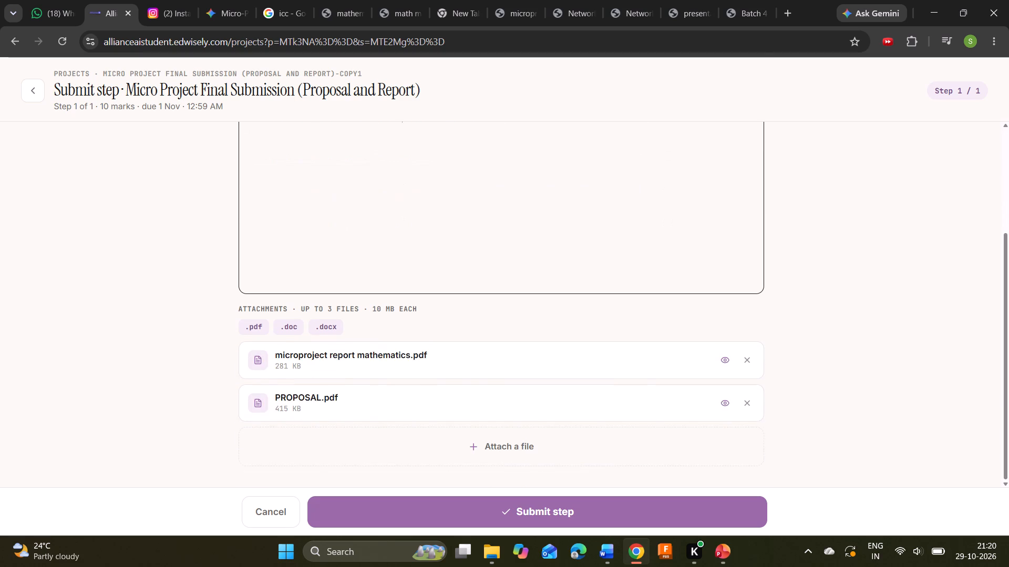
{"action": "scroll", "coordinate": [395, 279], "scroll_direction": "down", "scroll_amount": 1}
{"action": "scroll", "coordinate": [405, 370], "scroll_direction": "up", "scroll_amount": 2}
{"action": "scroll", "coordinate": [405, 370], "scroll_direction": "down", "scroll_amount": 3}
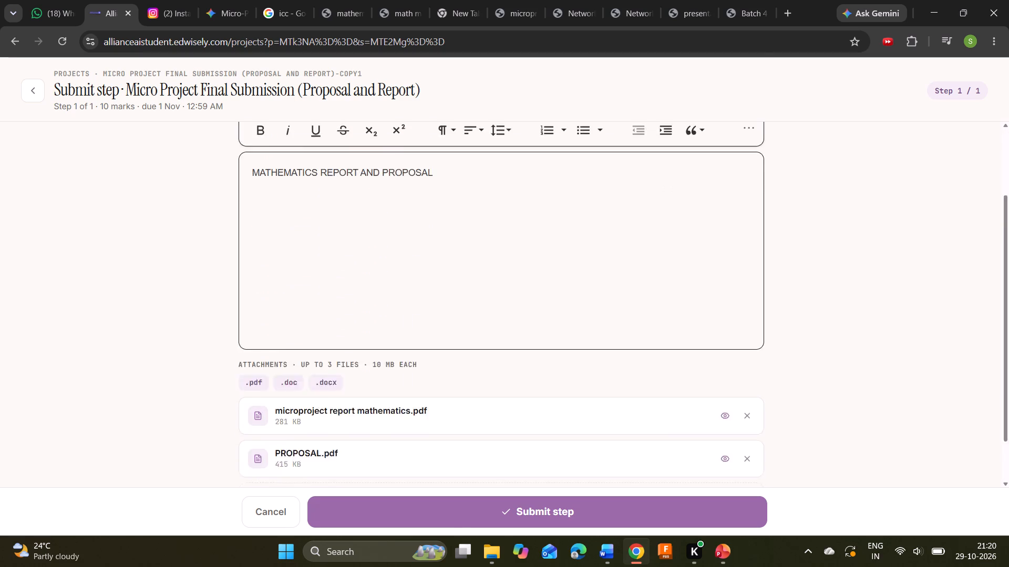
{"action": "left_click", "coordinate": [527, 514]}
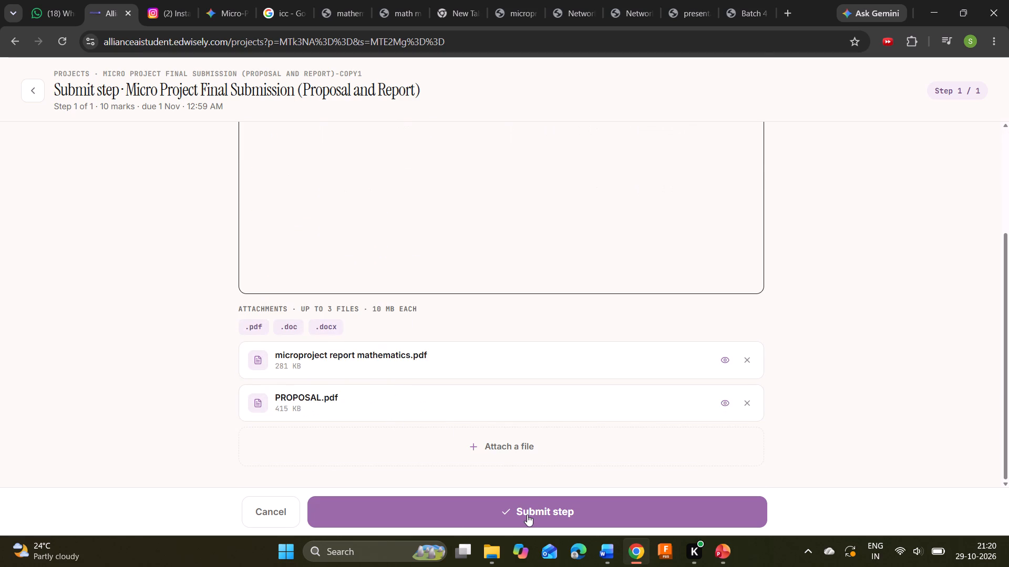
{"action": "left_click", "coordinate": [527, 514]}
{"action": "left_click", "coordinate": [527, 514]}
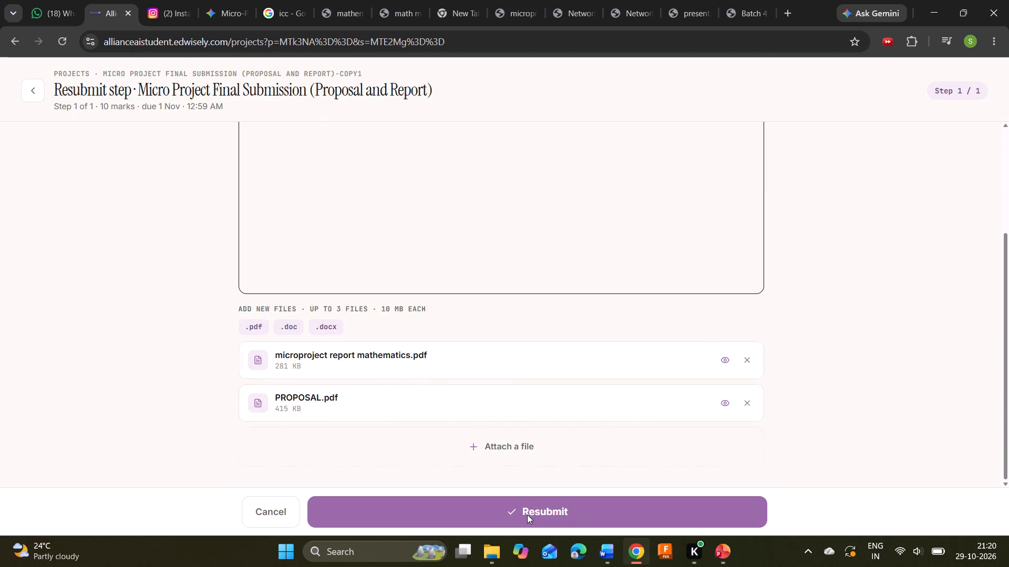
{"action": "scroll", "coordinate": [527, 512], "scroll_direction": "down", "scroll_amount": 2}
{"action": "scroll", "coordinate": [527, 512], "scroll_direction": "up", "scroll_amount": 1}
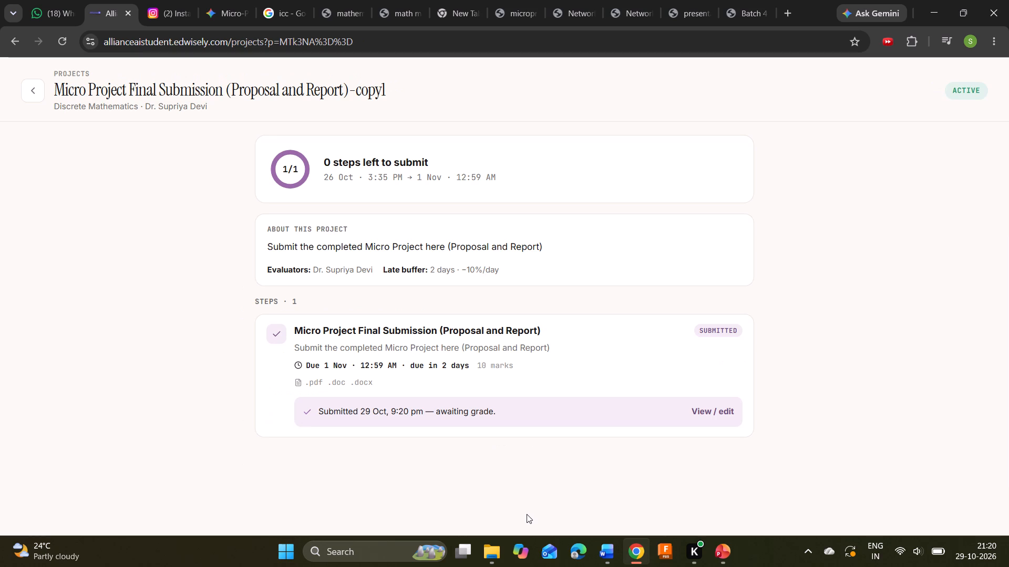
{"action": "left_click", "coordinate": [33, 96]}
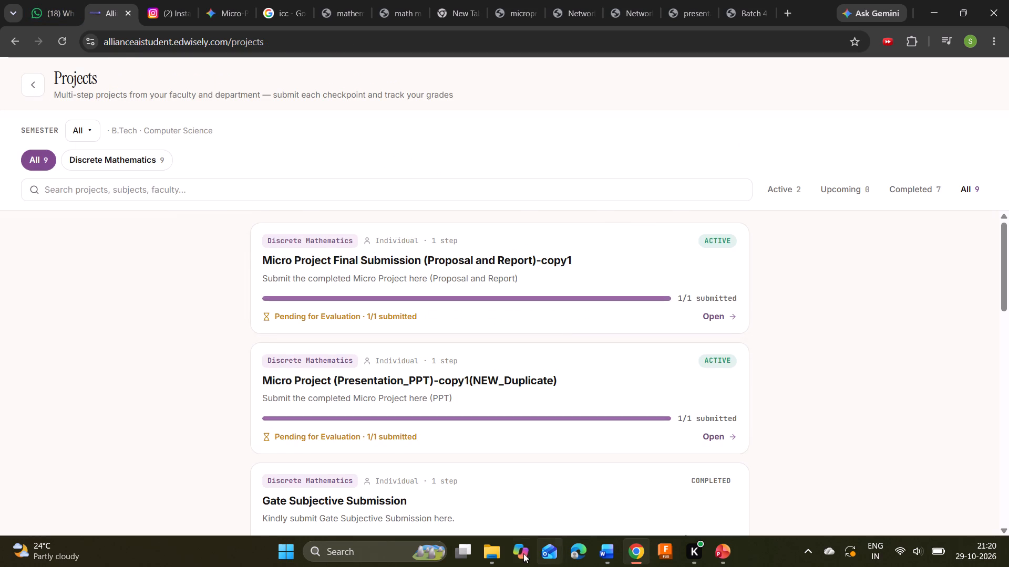
Switch to File Explorer and look through the files in the Downloads folder, from recent ones to earlier this year.
{"action": "left_click", "coordinate": [496, 549]}
{"action": "scroll", "coordinate": [443, 335], "scroll_direction": "down", "scroll_amount": 1}
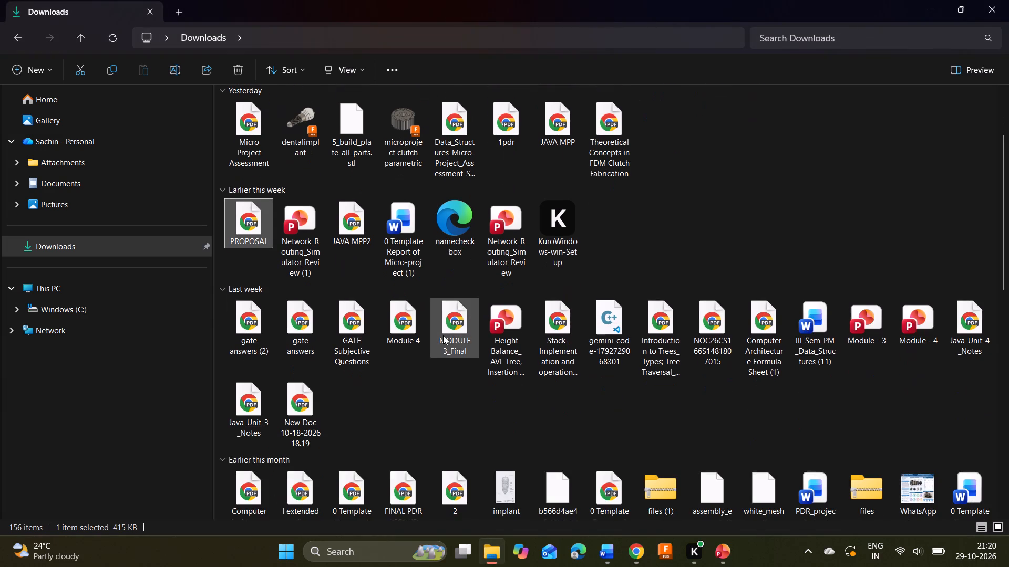
{"action": "scroll", "coordinate": [443, 335], "scroll_direction": "down", "scroll_amount": 1}
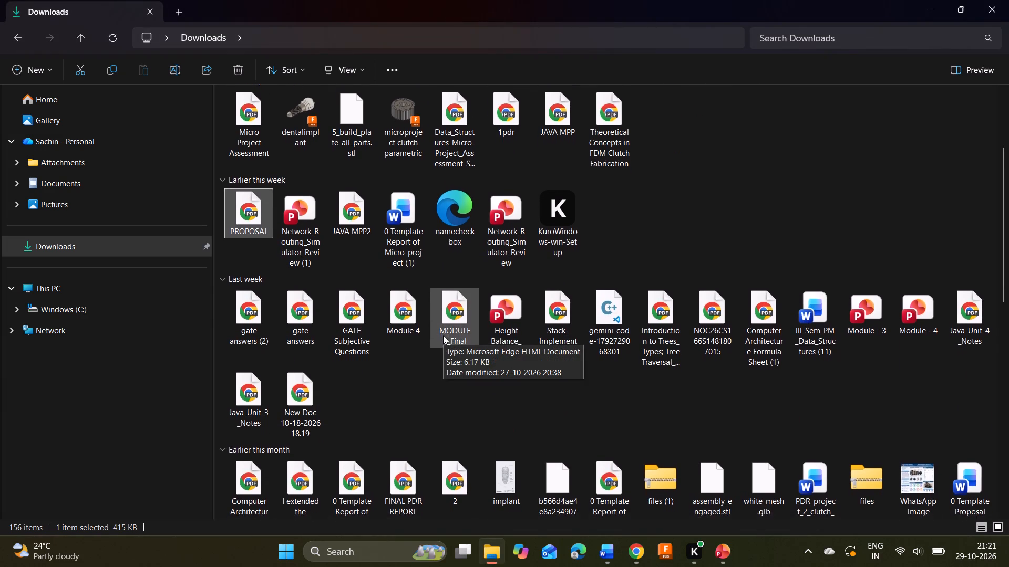
{"action": "scroll", "coordinate": [443, 335], "scroll_direction": "down", "scroll_amount": 3}
{"action": "scroll", "coordinate": [443, 335], "scroll_direction": "up", "scroll_amount": 1}
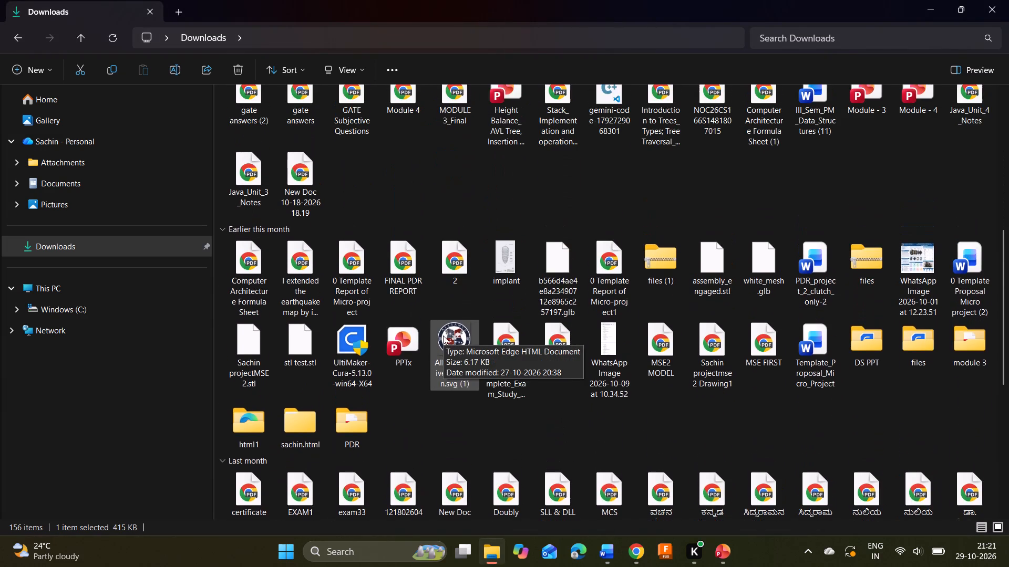
{"action": "scroll", "coordinate": [443, 335], "scroll_direction": "up", "scroll_amount": 1}
{"action": "scroll", "coordinate": [443, 335], "scroll_direction": "down", "scroll_amount": 2}
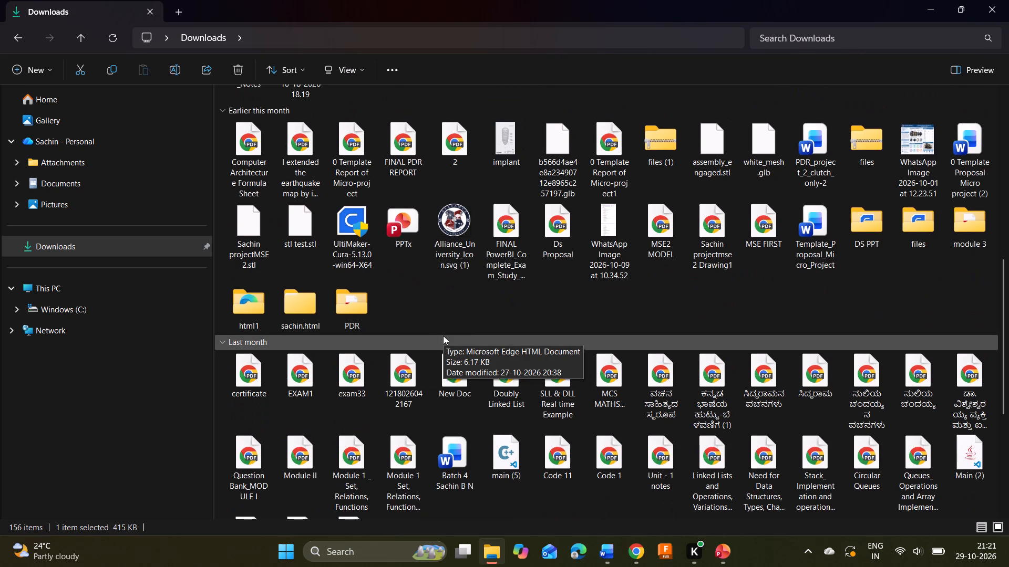
{"action": "scroll", "coordinate": [443, 335], "scroll_direction": "down", "scroll_amount": 3}
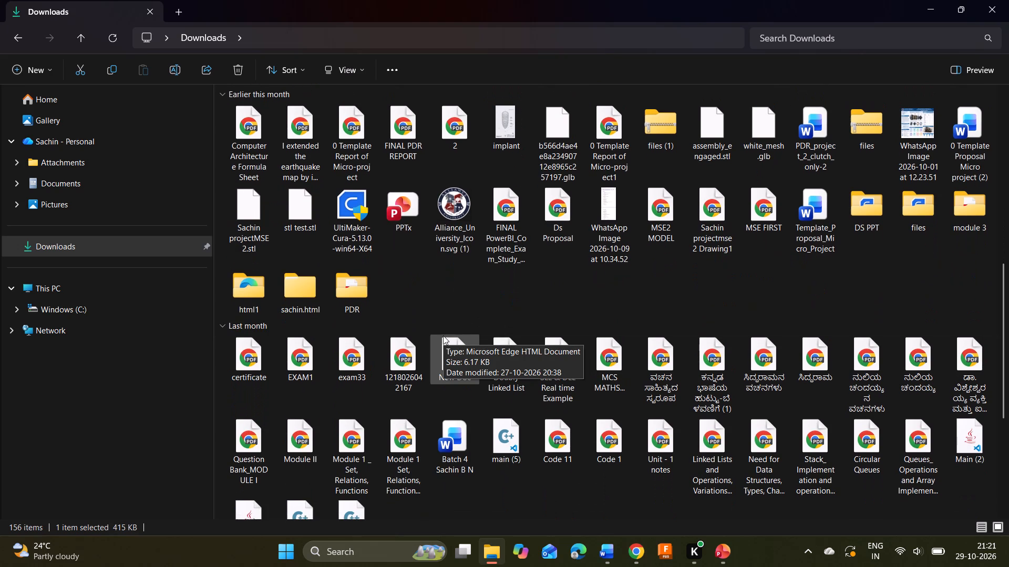
{"action": "scroll", "coordinate": [443, 335], "scroll_direction": "down", "scroll_amount": 3}
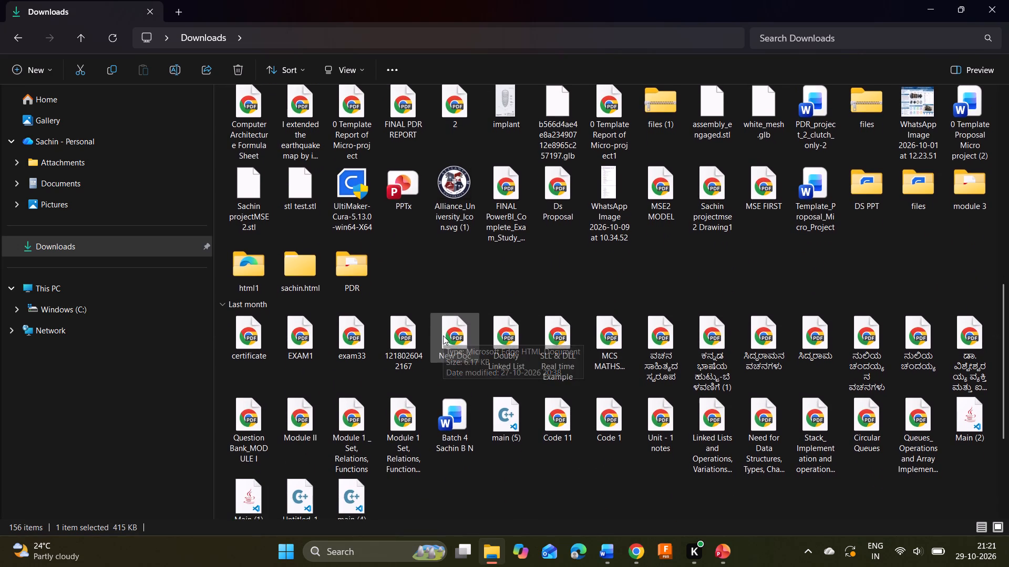
{"action": "scroll", "coordinate": [443, 335], "scroll_direction": "down", "scroll_amount": 3}
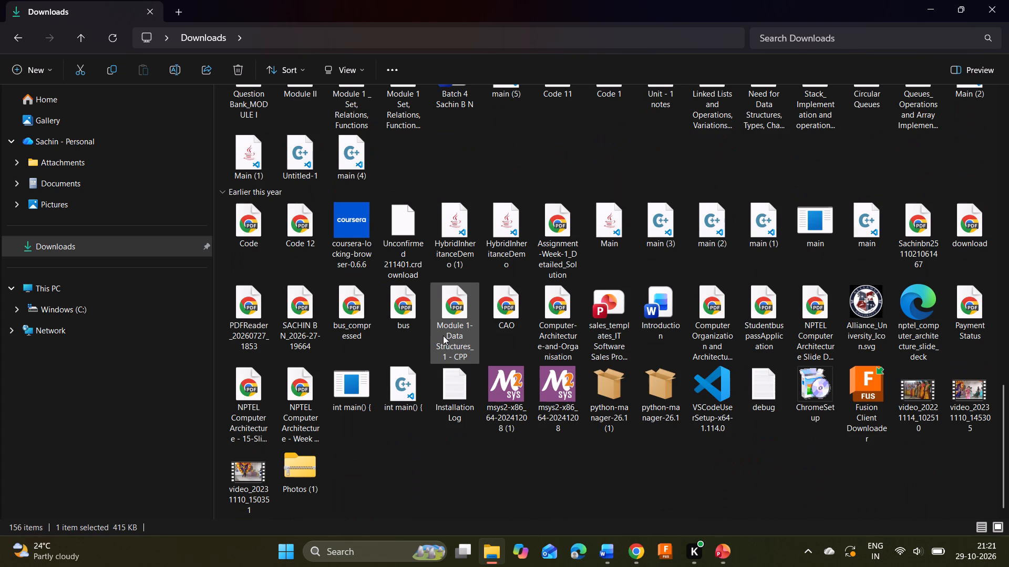
{"action": "scroll", "coordinate": [457, 357], "scroll_direction": "up", "scroll_amount": 2}
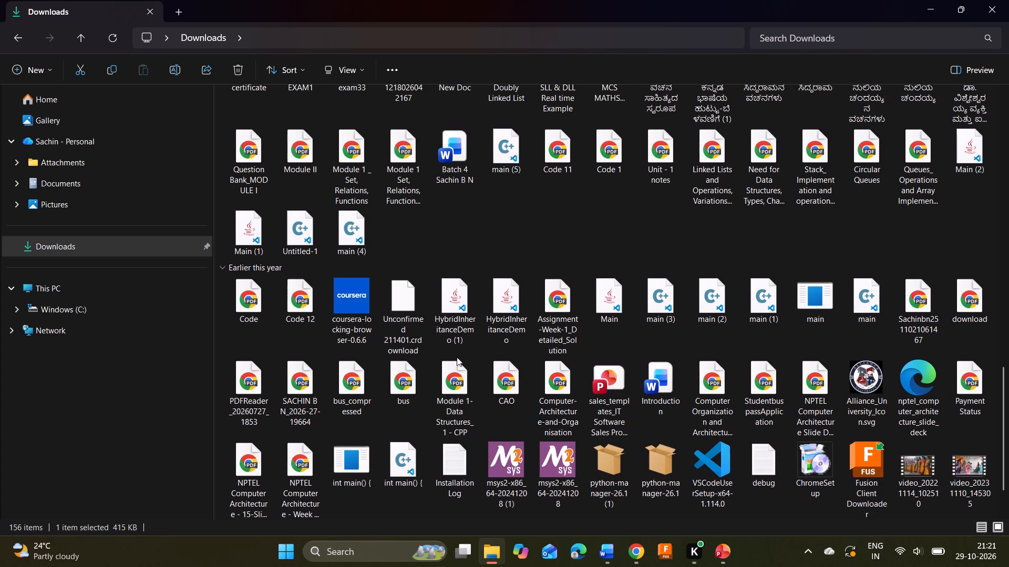
{"action": "scroll", "coordinate": [457, 357], "scroll_direction": "up", "scroll_amount": 3}
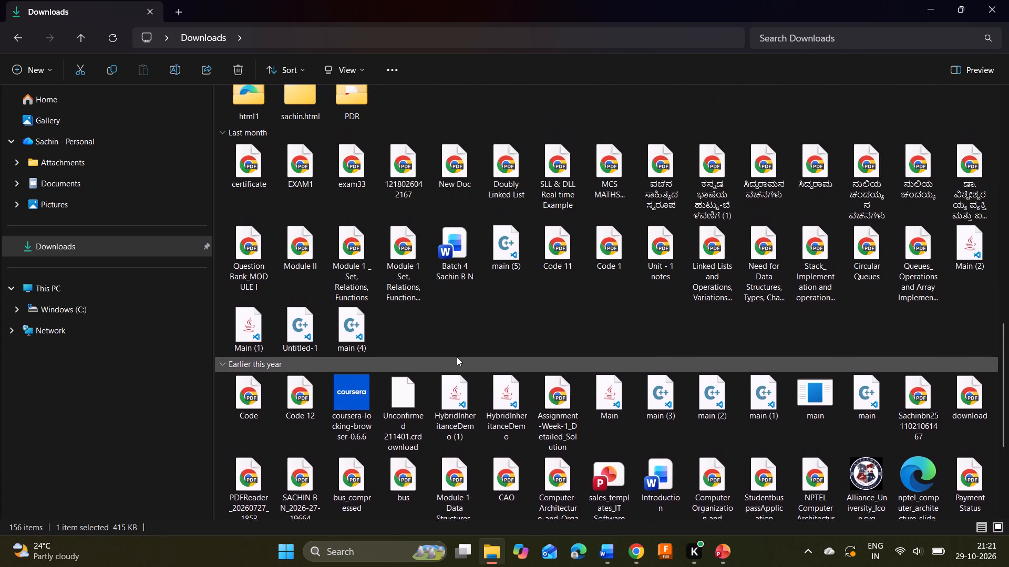
{"action": "scroll", "coordinate": [457, 357], "scroll_direction": "up", "scroll_amount": 2}
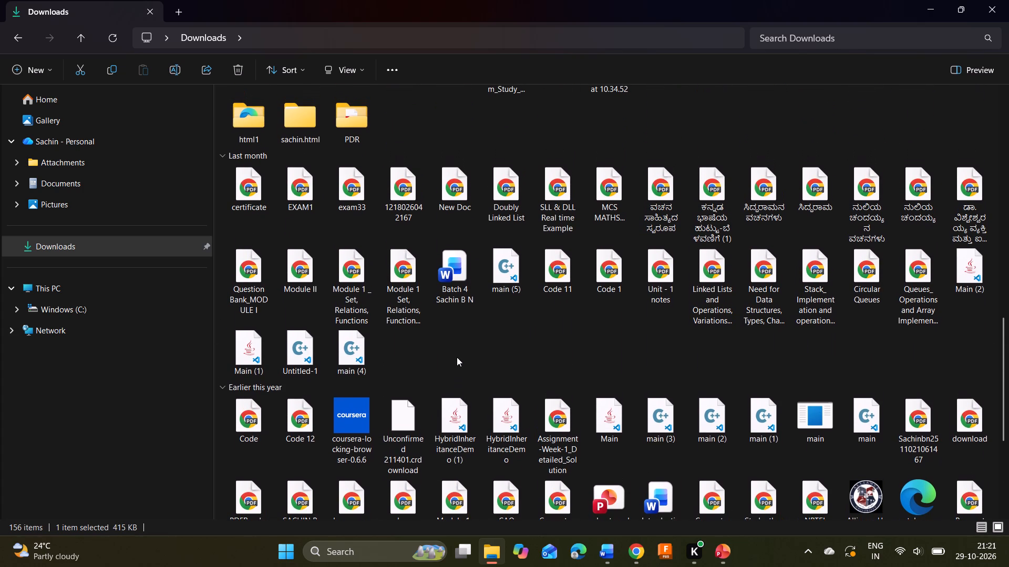
{"action": "scroll", "coordinate": [457, 357], "scroll_direction": "up", "scroll_amount": 1}
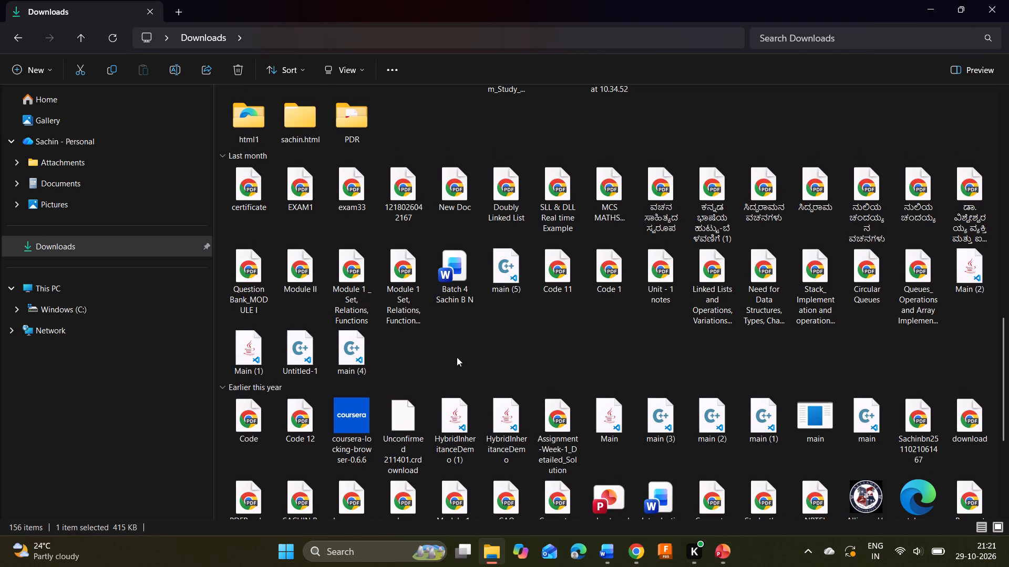
{"action": "scroll", "coordinate": [457, 357], "scroll_direction": "up", "scroll_amount": 1}
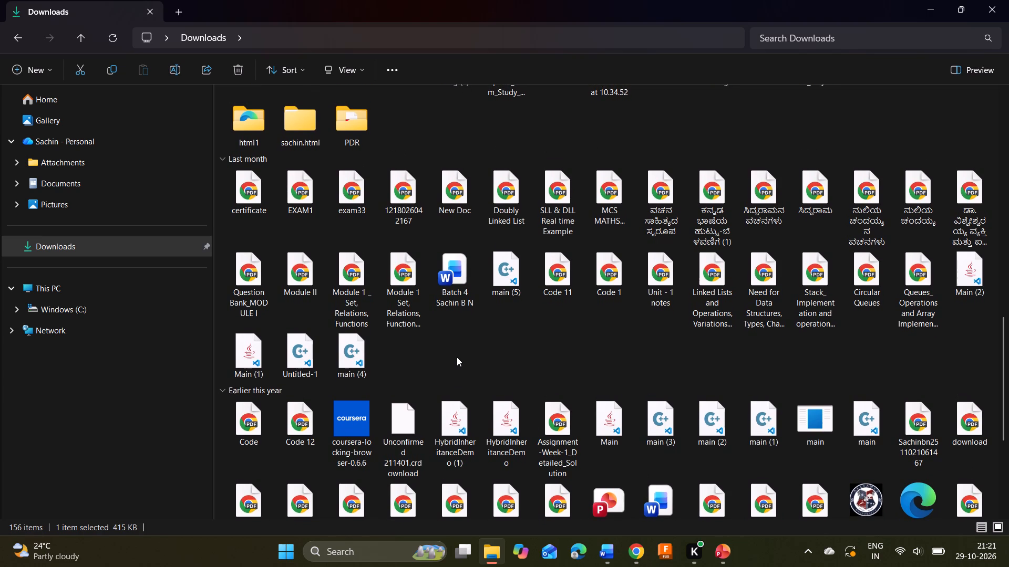
{"action": "scroll", "coordinate": [457, 357], "scroll_direction": "up", "scroll_amount": 2}
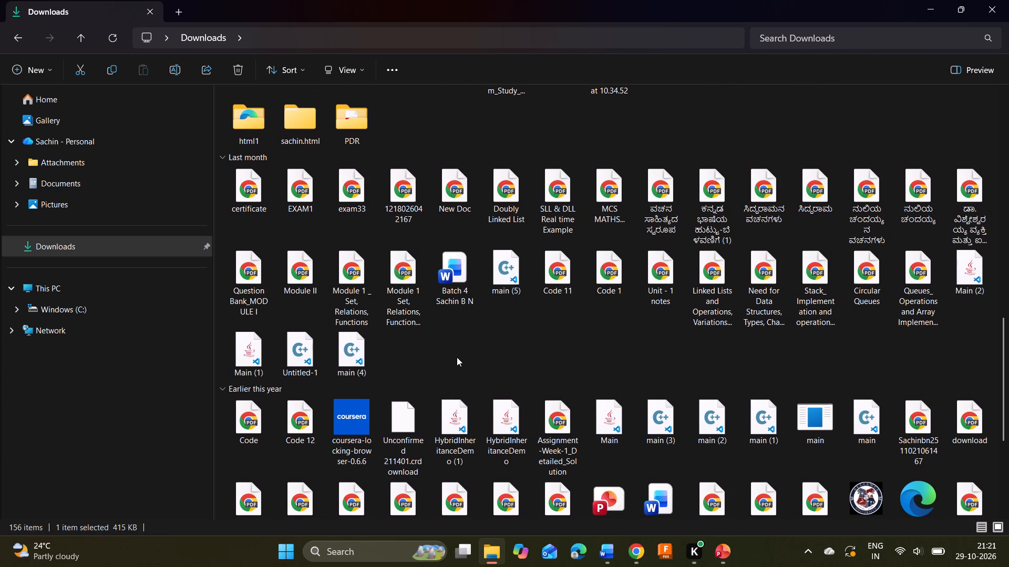
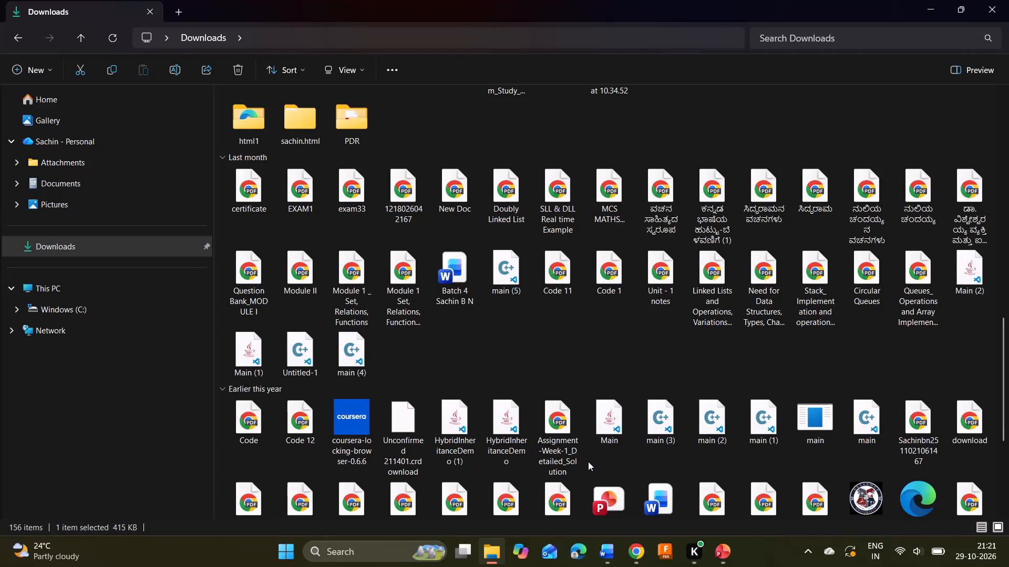
Look through the older files in the Downloads folder, including the last-month and earlier-this-year groups, for a proposal document.
{"action": "scroll", "coordinate": [588, 461], "scroll_direction": "down", "scroll_amount": 2}
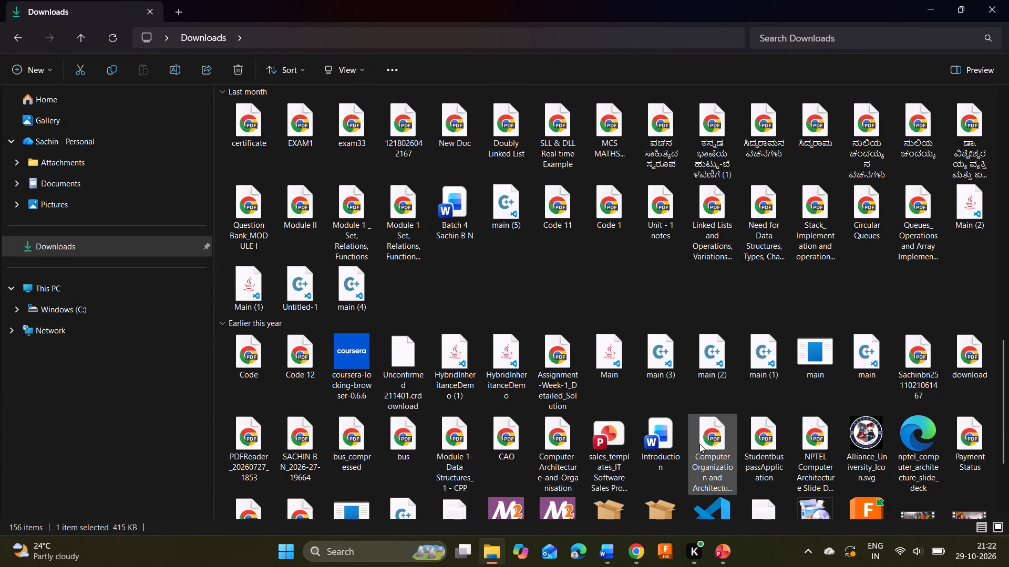
{"action": "scroll", "coordinate": [699, 444], "scroll_direction": "down", "scroll_amount": 3}
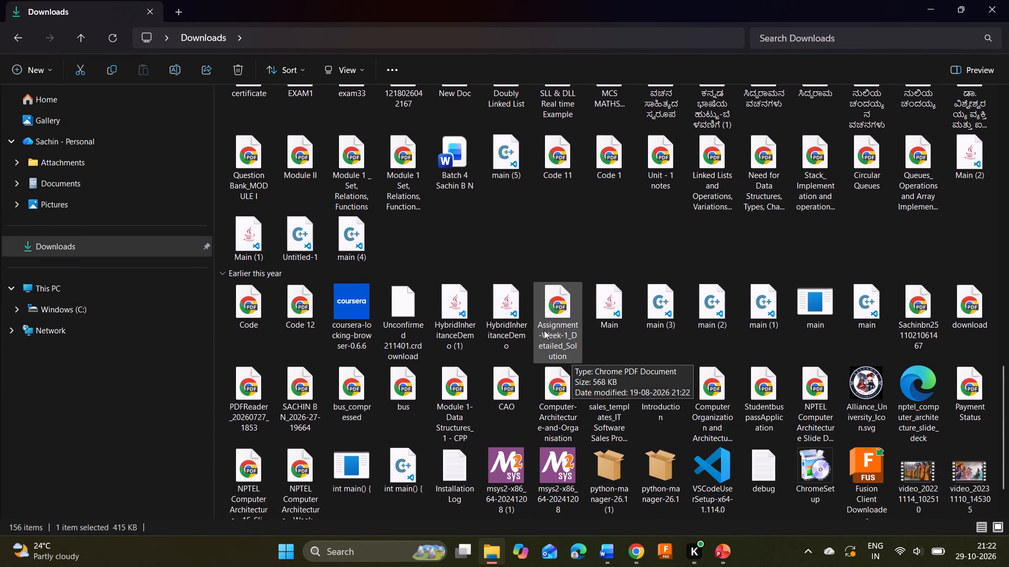
{"action": "scroll", "coordinate": [581, 253], "scroll_direction": "down", "scroll_amount": 1}
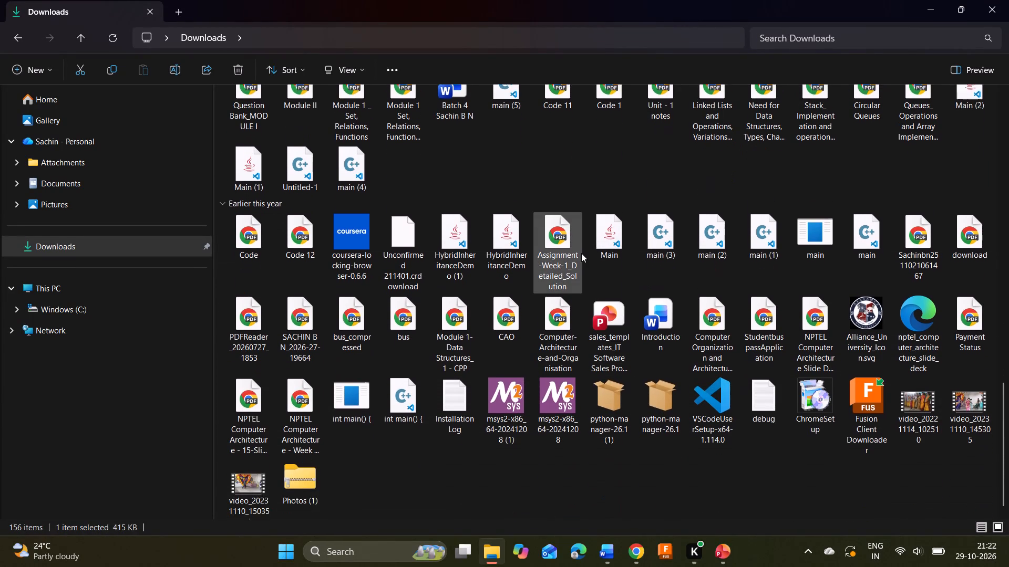
{"action": "scroll", "coordinate": [581, 253], "scroll_direction": "down", "scroll_amount": 3}
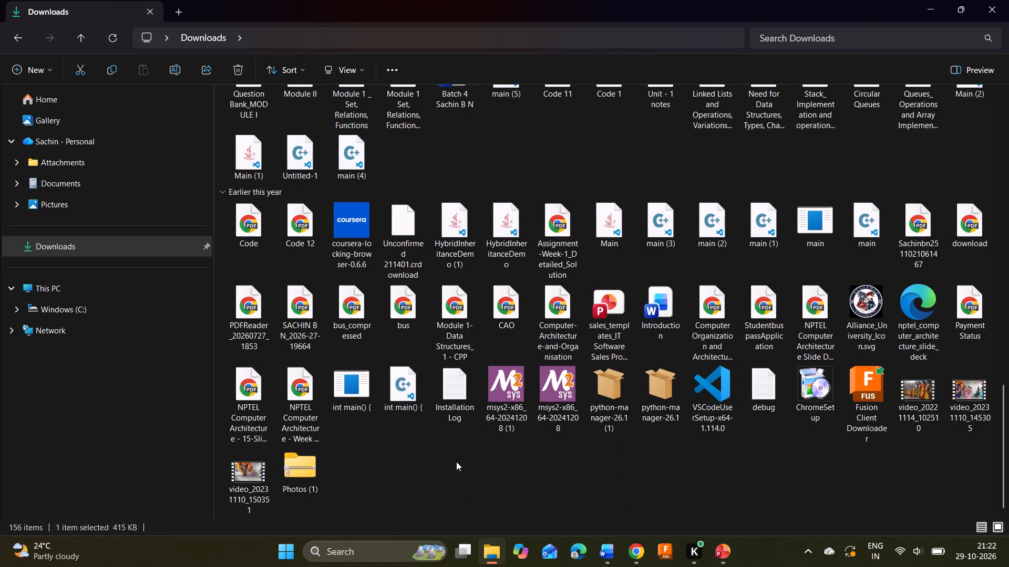
{"action": "scroll", "coordinate": [456, 461], "scroll_direction": "up", "scroll_amount": 4}
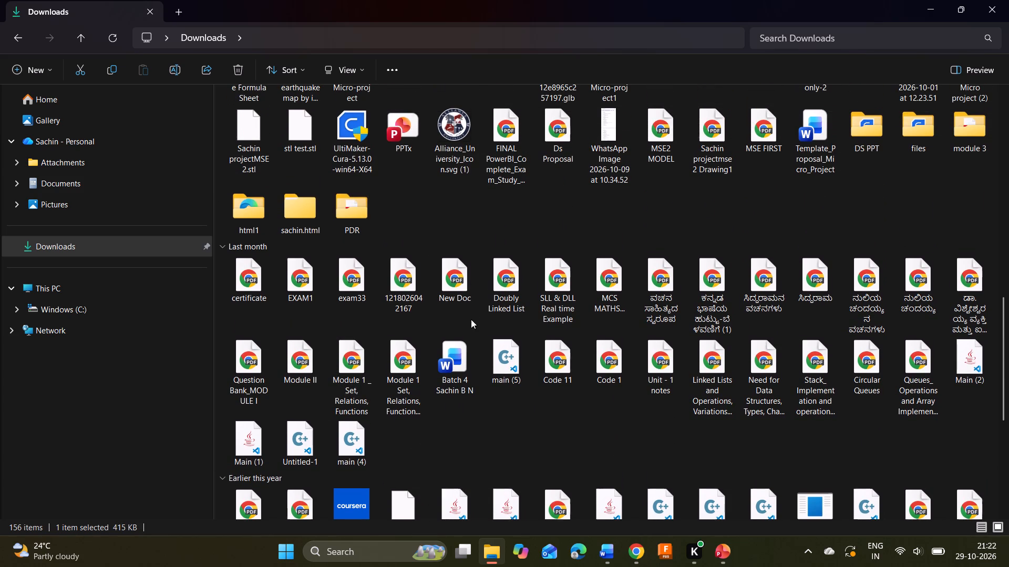
{"action": "scroll", "coordinate": [546, 352], "scroll_direction": "up", "scroll_amount": 2}
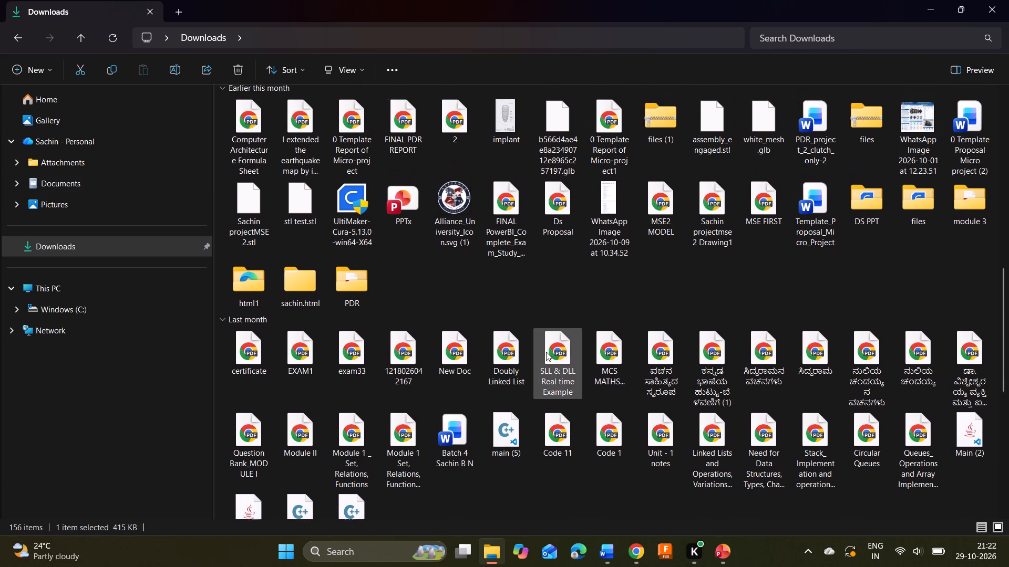
{"action": "scroll", "coordinate": [546, 352], "scroll_direction": "up", "scroll_amount": 2}
Open the Ds Proposal PDF from the Downloads folder and review its sections, flowchart and action plan.
{"action": "double_click", "coordinate": [569, 242]}
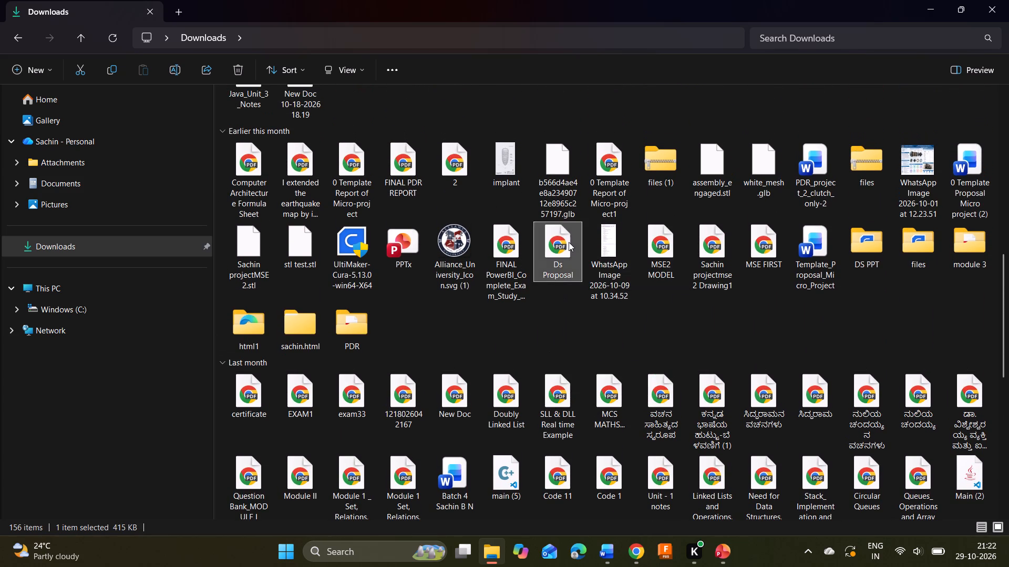
{"action": "scroll", "coordinate": [585, 365], "scroll_direction": "down", "scroll_amount": 2}
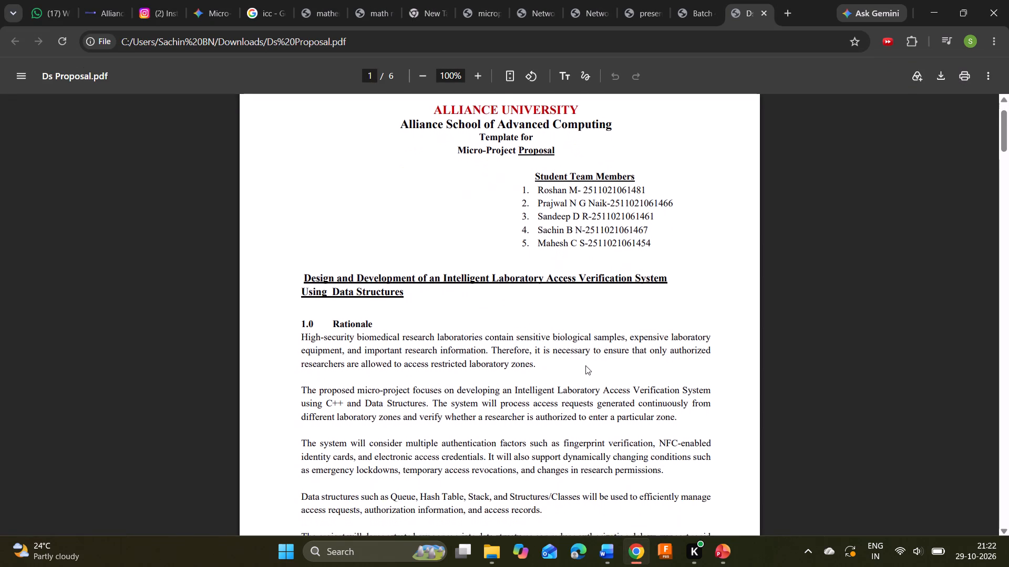
{"action": "scroll", "coordinate": [585, 365], "scroll_direction": "down", "scroll_amount": 4}
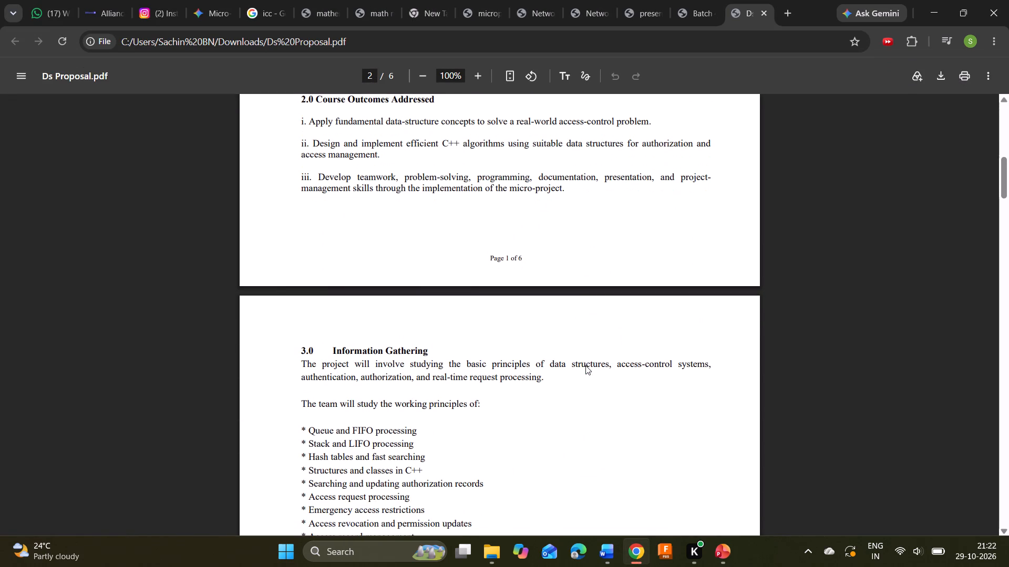
{"action": "scroll", "coordinate": [585, 365], "scroll_direction": "down", "scroll_amount": 4}
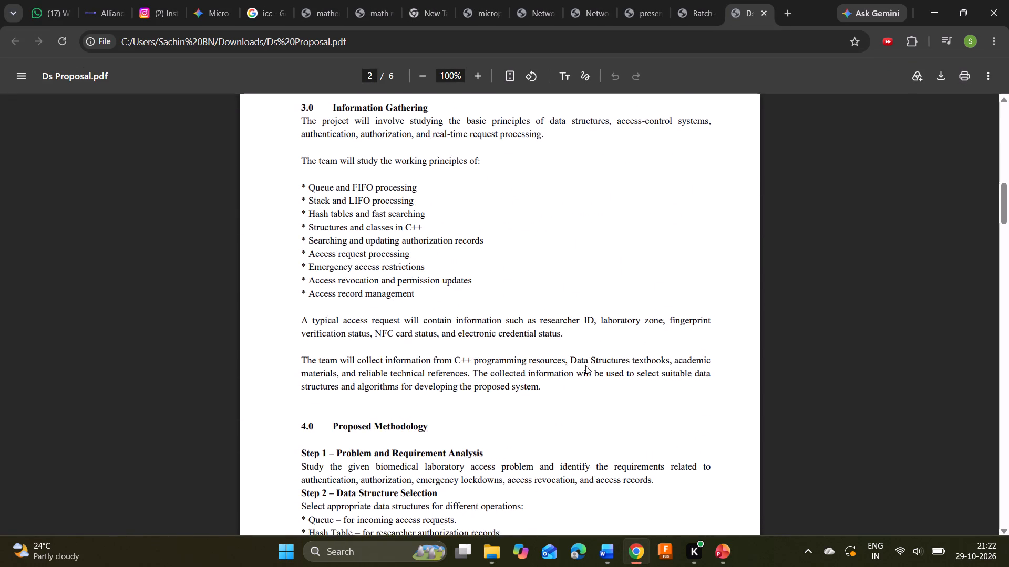
{"action": "scroll", "coordinate": [585, 365], "scroll_direction": "down", "scroll_amount": 5}
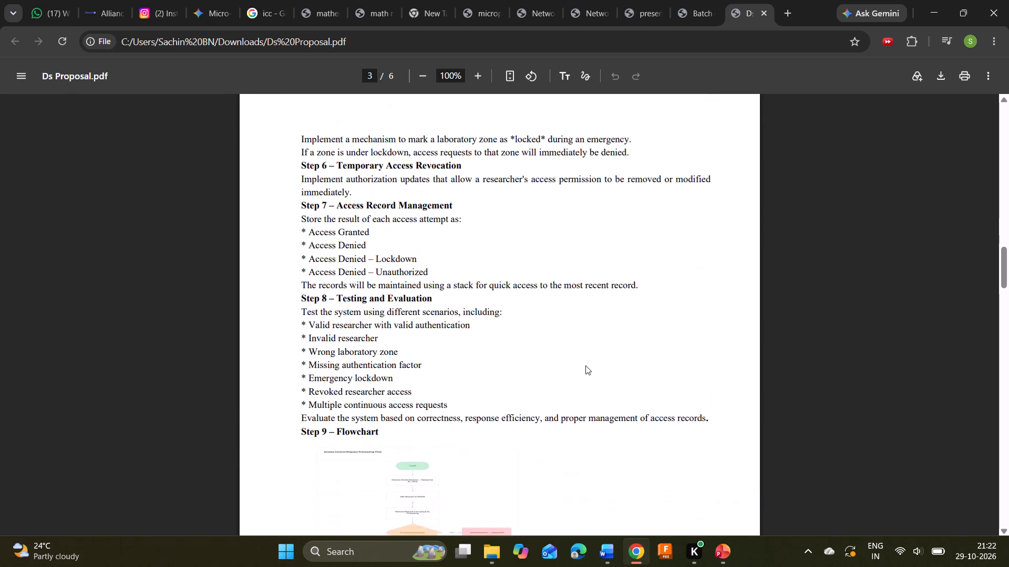
{"action": "scroll", "coordinate": [585, 365], "scroll_direction": "down", "scroll_amount": 3}
{"action": "scroll", "coordinate": [585, 365], "scroll_direction": "up", "scroll_amount": 3}
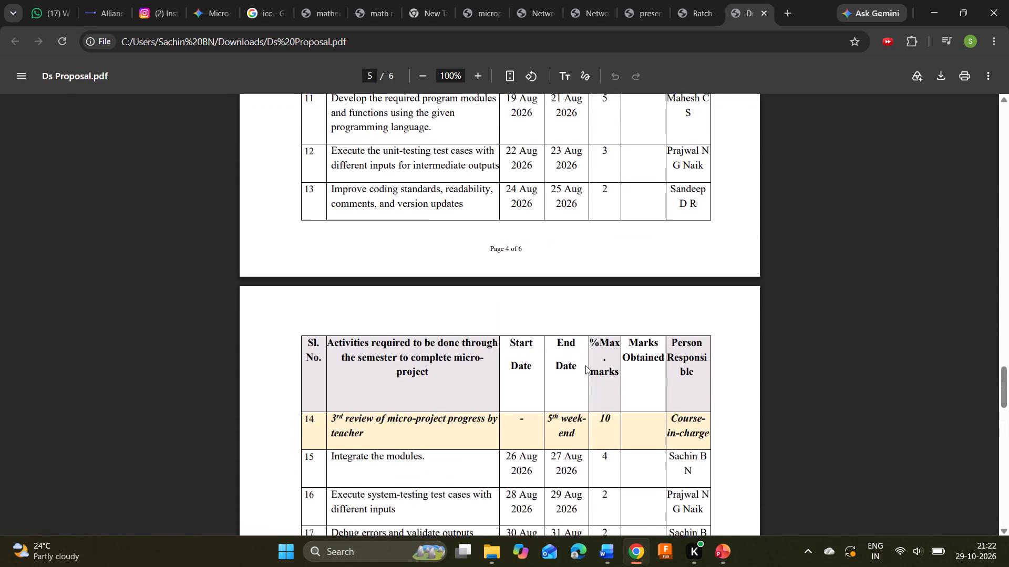
{"action": "scroll", "coordinate": [585, 365], "scroll_direction": "up", "scroll_amount": 4}
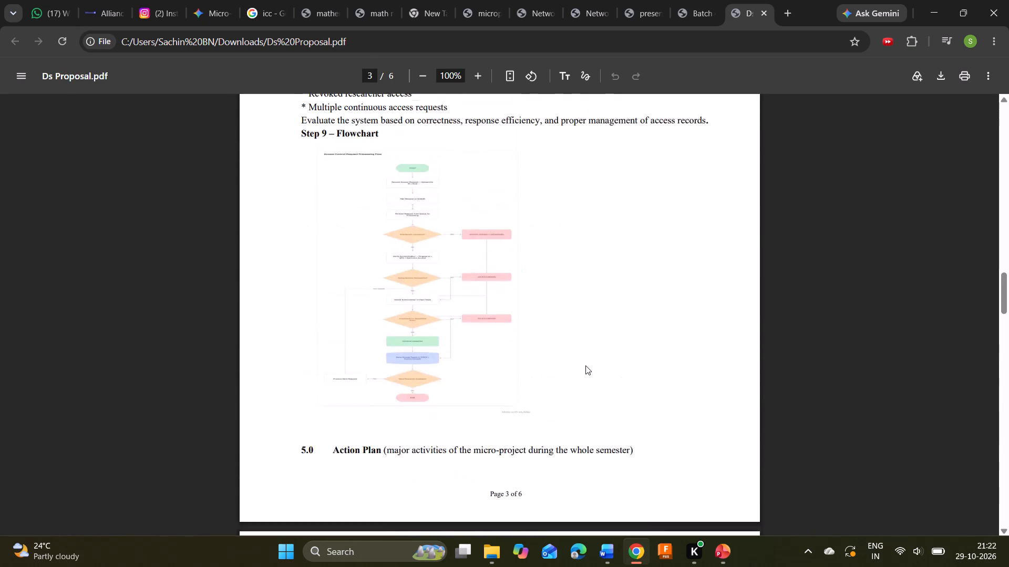
{"action": "scroll", "coordinate": [585, 365], "scroll_direction": "up", "scroll_amount": 7}
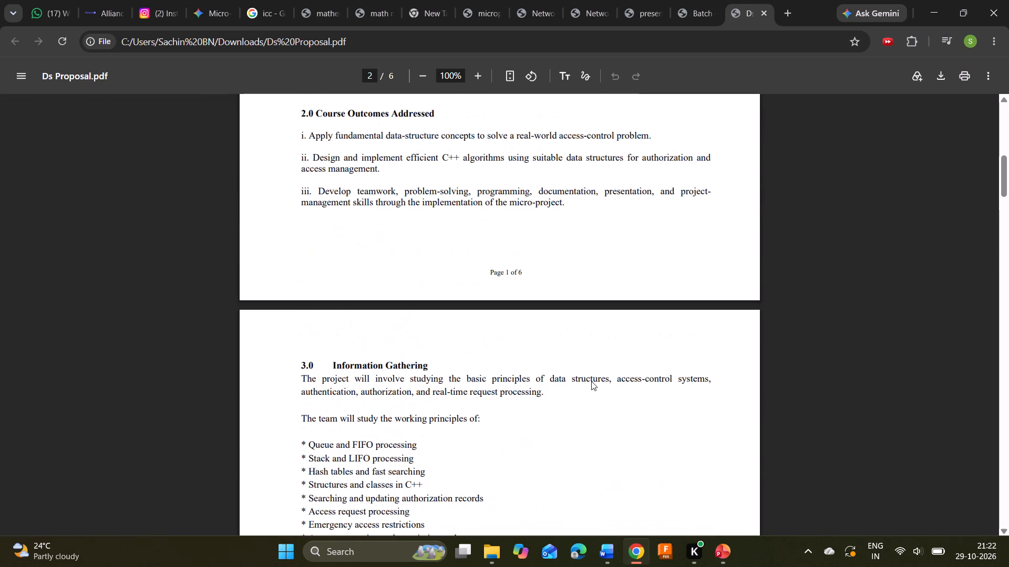
{"action": "scroll", "coordinate": [591, 381], "scroll_direction": "up", "scroll_amount": 3}
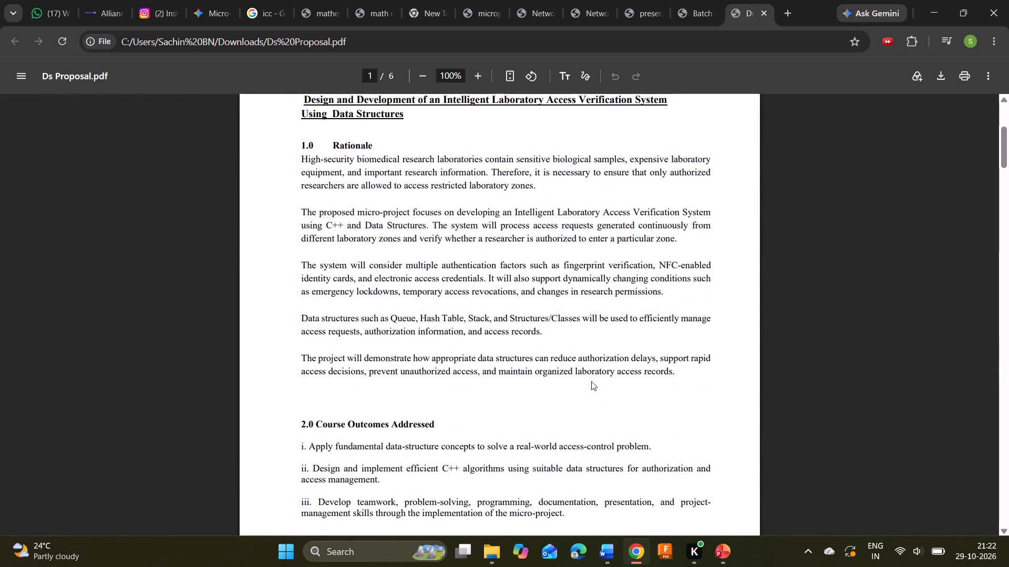
{"action": "scroll", "coordinate": [591, 381], "scroll_direction": "up", "scroll_amount": 2}
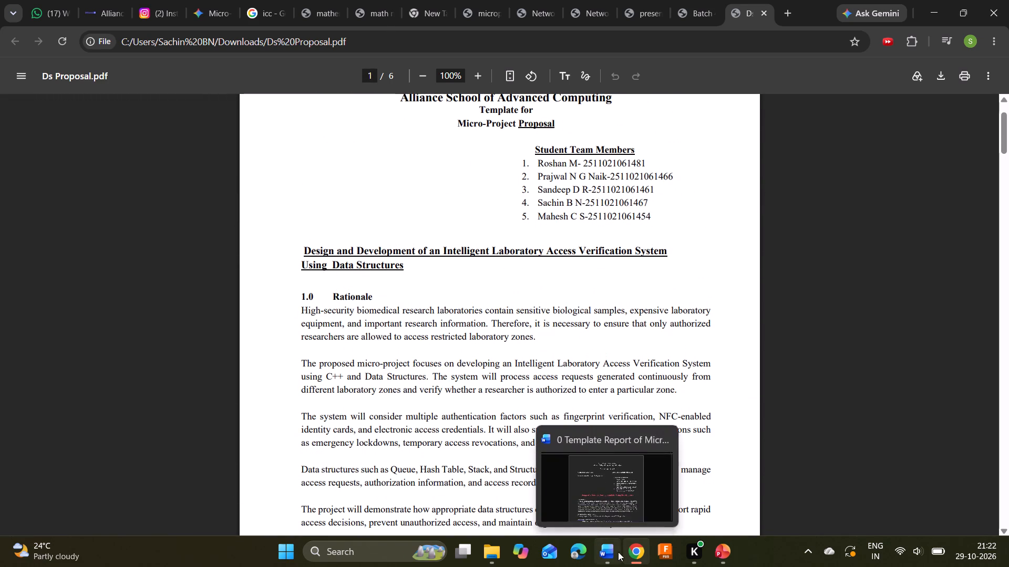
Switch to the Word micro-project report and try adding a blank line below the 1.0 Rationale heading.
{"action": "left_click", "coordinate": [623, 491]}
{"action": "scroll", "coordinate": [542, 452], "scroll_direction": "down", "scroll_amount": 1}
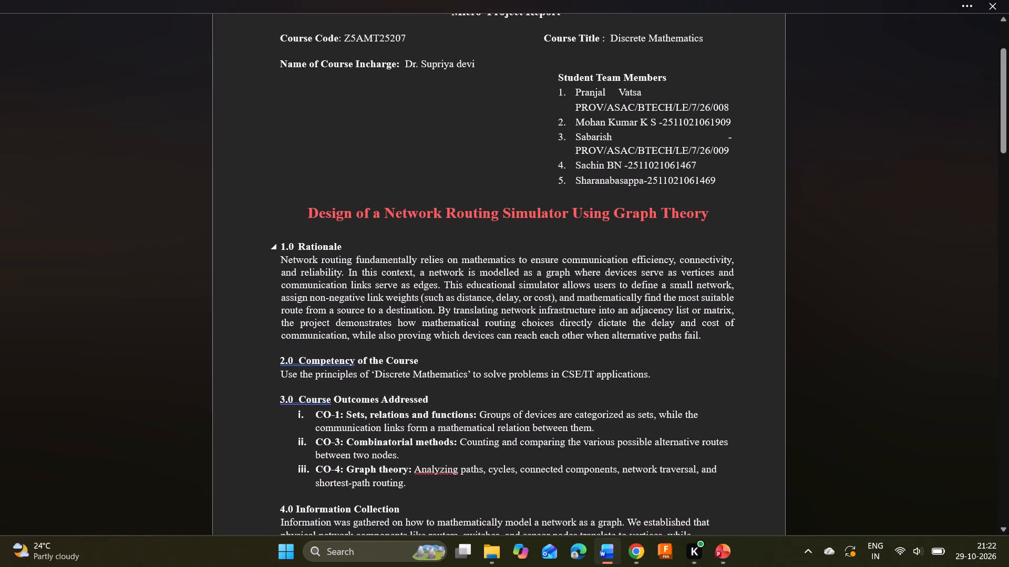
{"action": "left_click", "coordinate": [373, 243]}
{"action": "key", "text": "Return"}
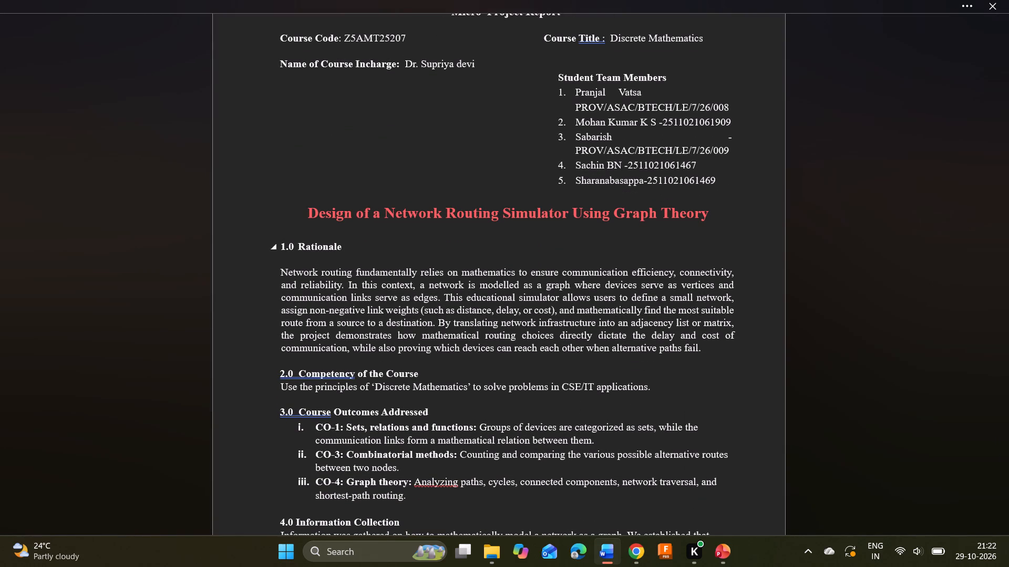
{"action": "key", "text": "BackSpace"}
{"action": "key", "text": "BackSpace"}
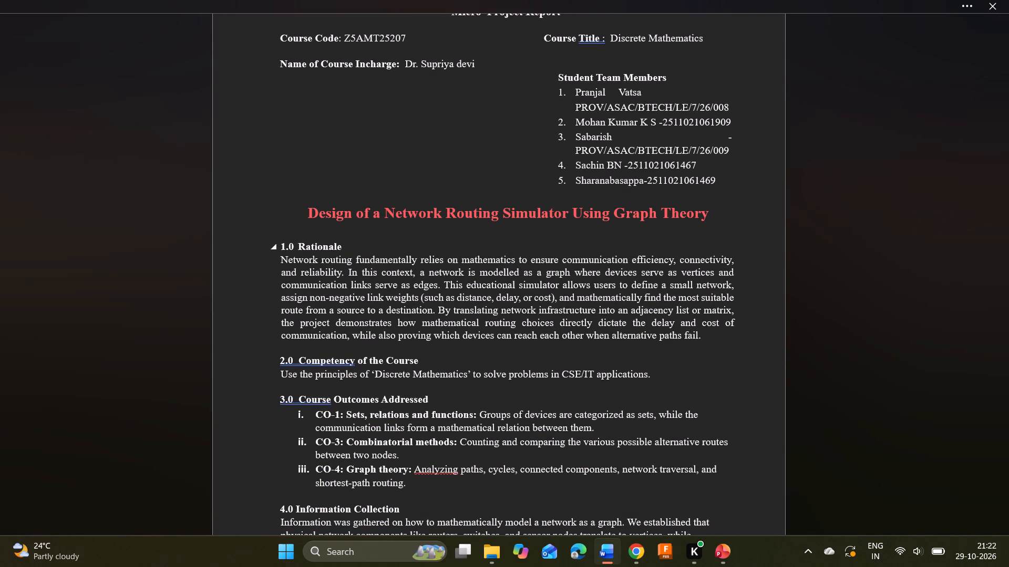
Switch to Chrome and look through the open PDFs, including the Batch 4 Math MicroProject2 proposal and the routing simulator presentation.
{"action": "left_click", "coordinate": [629, 566]}
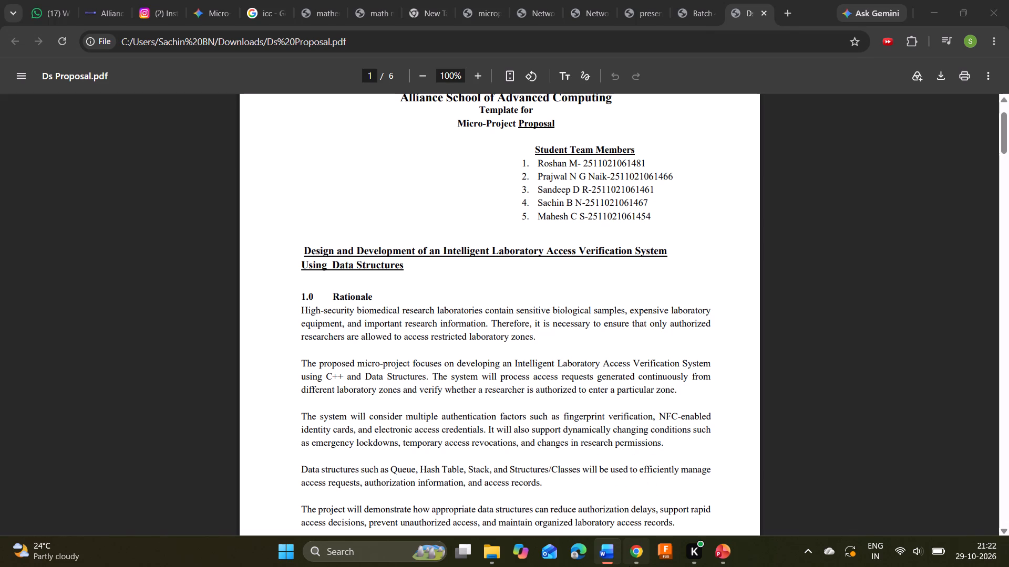
{"action": "left_click", "coordinate": [685, 0]}
{"action": "left_click", "coordinate": [673, 0]}
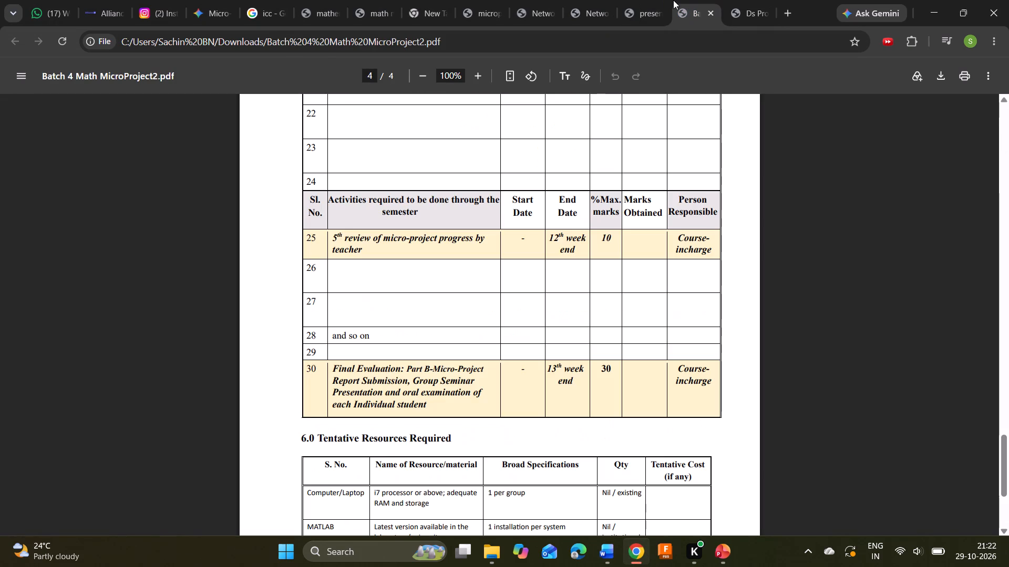
{"action": "left_click", "coordinate": [626, 0]}
{"action": "left_click", "coordinate": [588, 5]}
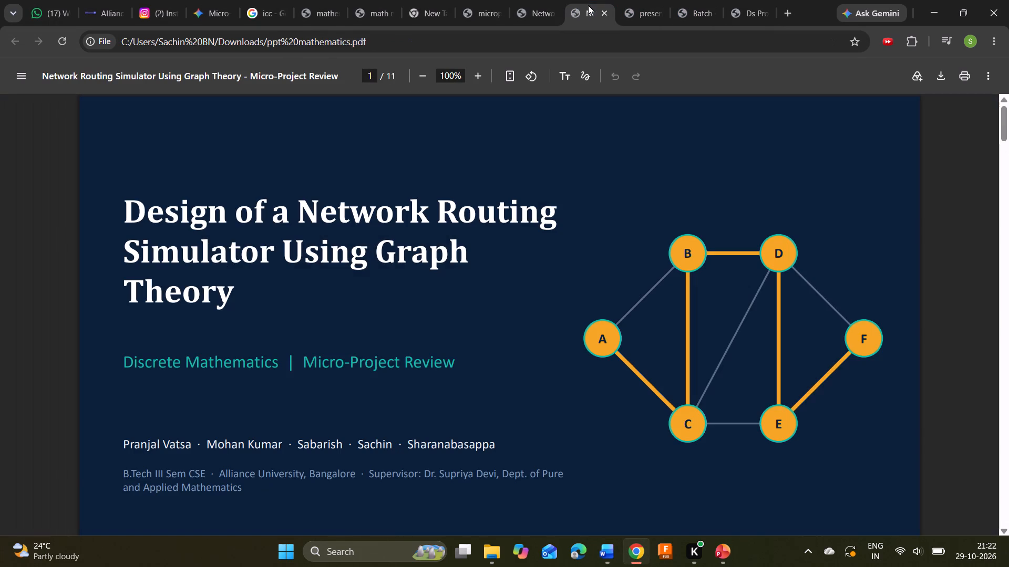
{"action": "left_click", "coordinate": [550, 3]}
{"action": "left_click", "coordinate": [450, 0]}
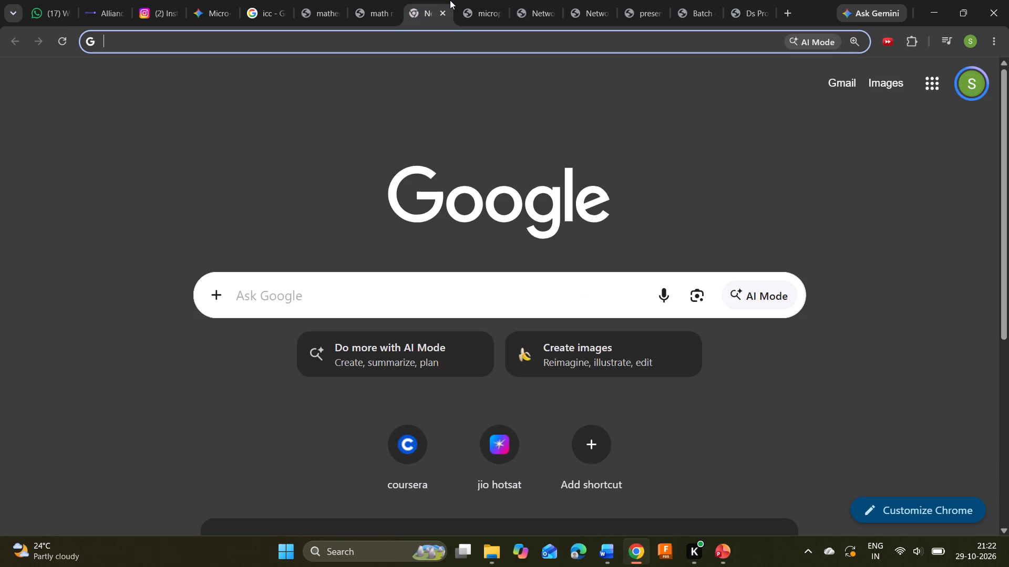
Review the microproject report mathematics PDF, from the 1.0 Rationale section through to the references on page 3.
{"action": "left_click", "coordinate": [469, 2]}
{"action": "scroll", "coordinate": [520, 149], "scroll_direction": "up", "scroll_amount": 3}
{"action": "scroll", "coordinate": [520, 149], "scroll_direction": "down", "scroll_amount": 1}
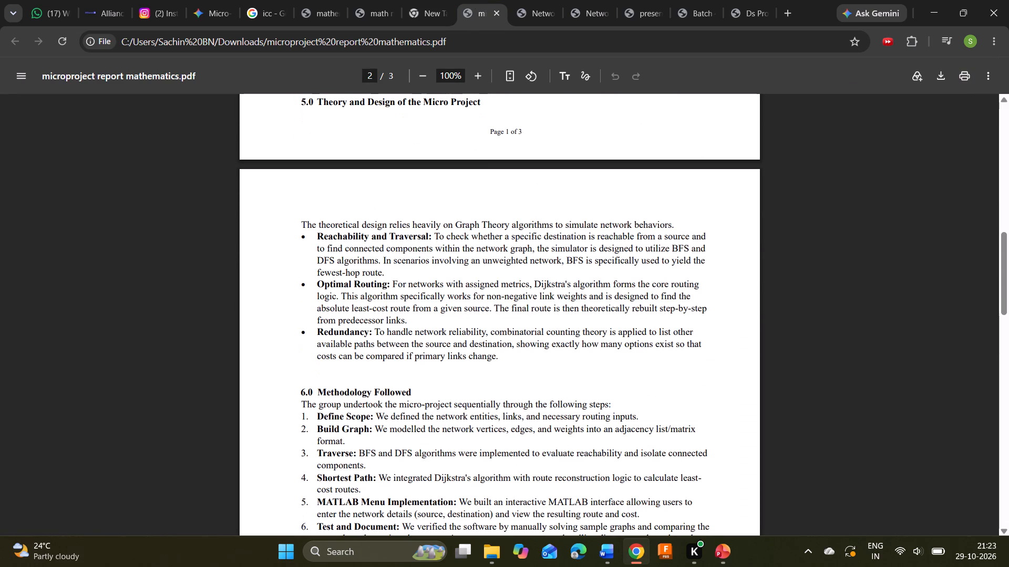
{"action": "scroll", "coordinate": [520, 149], "scroll_direction": "down", "scroll_amount": 1}
{"action": "scroll", "coordinate": [520, 149], "scroll_direction": "up", "scroll_amount": 3}
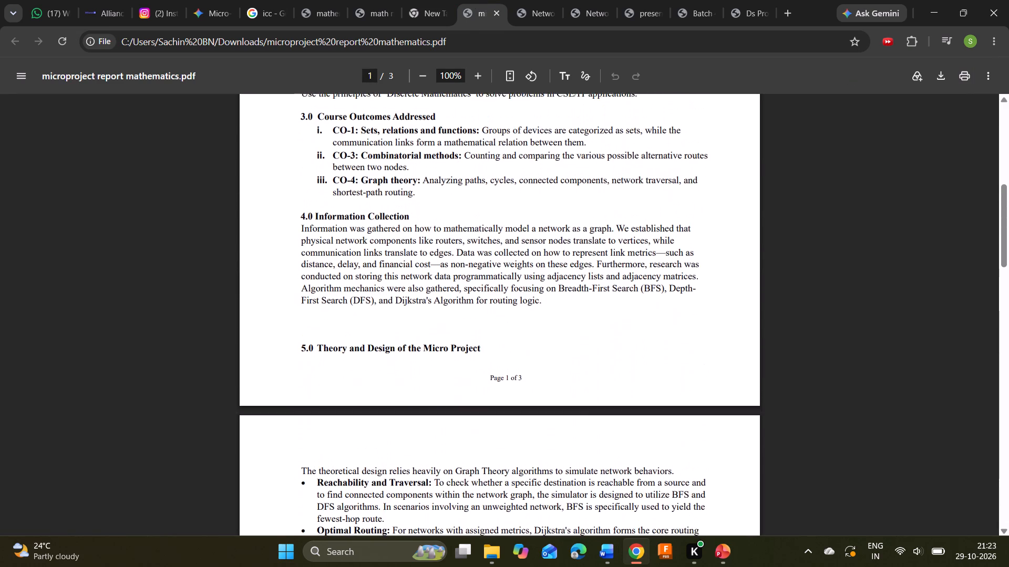
{"action": "scroll", "coordinate": [520, 149], "scroll_direction": "up", "scroll_amount": 2}
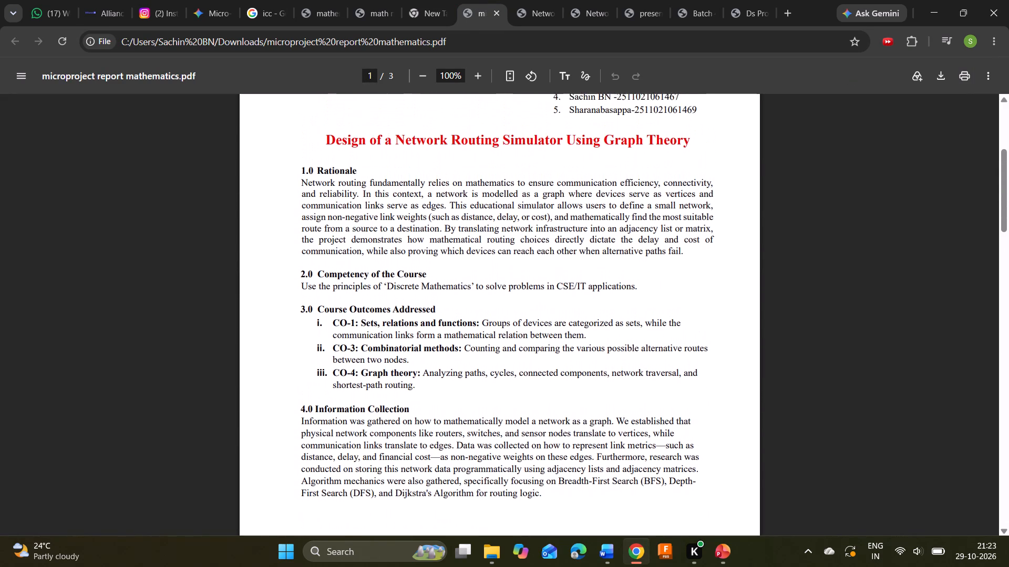
{"action": "scroll", "coordinate": [553, 202], "scroll_direction": "down", "scroll_amount": 1}
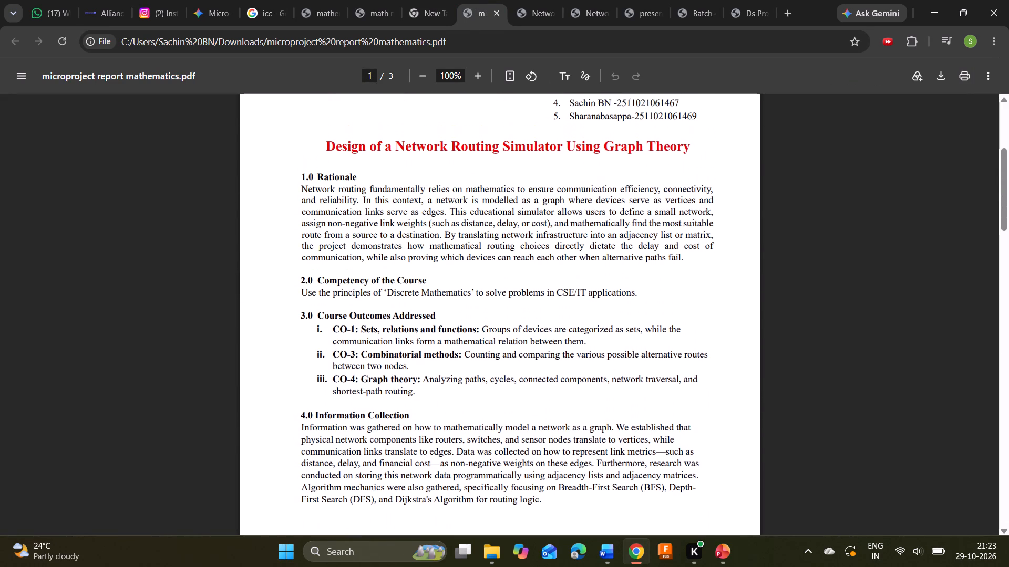
{"action": "scroll", "coordinate": [553, 202], "scroll_direction": "down", "scroll_amount": 11}
{"action": "scroll", "coordinate": [553, 202], "scroll_direction": "up", "scroll_amount": 2}
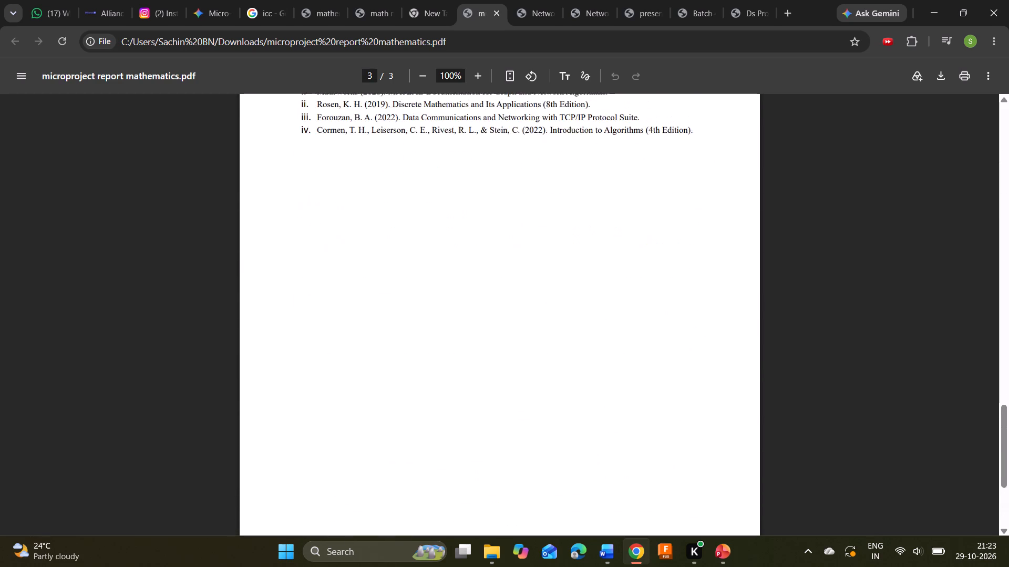
{"action": "scroll", "coordinate": [553, 202], "scroll_direction": "up", "scroll_amount": 1}
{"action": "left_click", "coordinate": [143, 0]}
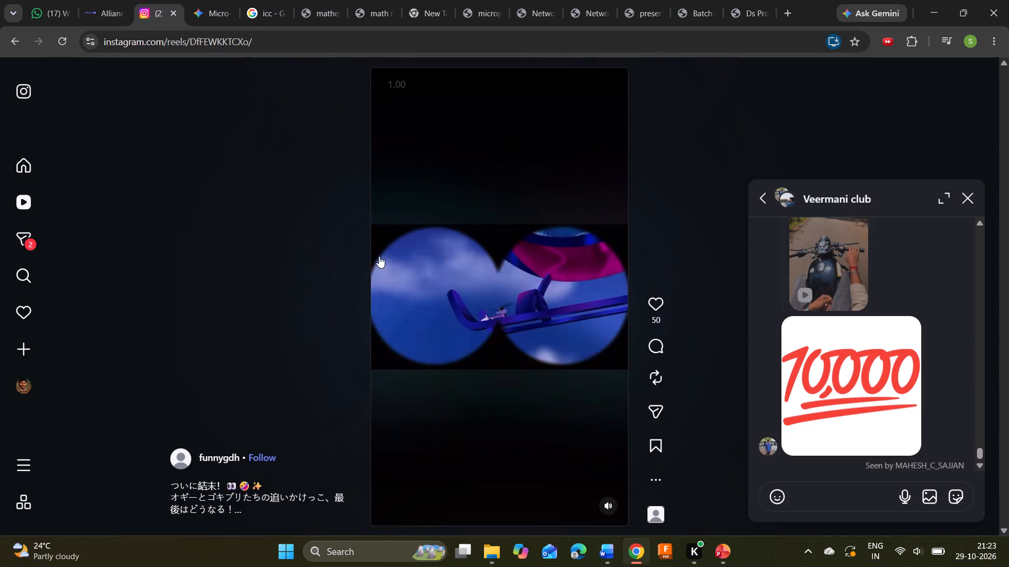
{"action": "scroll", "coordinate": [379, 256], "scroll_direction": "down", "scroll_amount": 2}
Switch to the student portal's Projects page and examine the submission status of the Discrete Mathematics projects.
{"action": "left_click", "coordinate": [105, 0]}
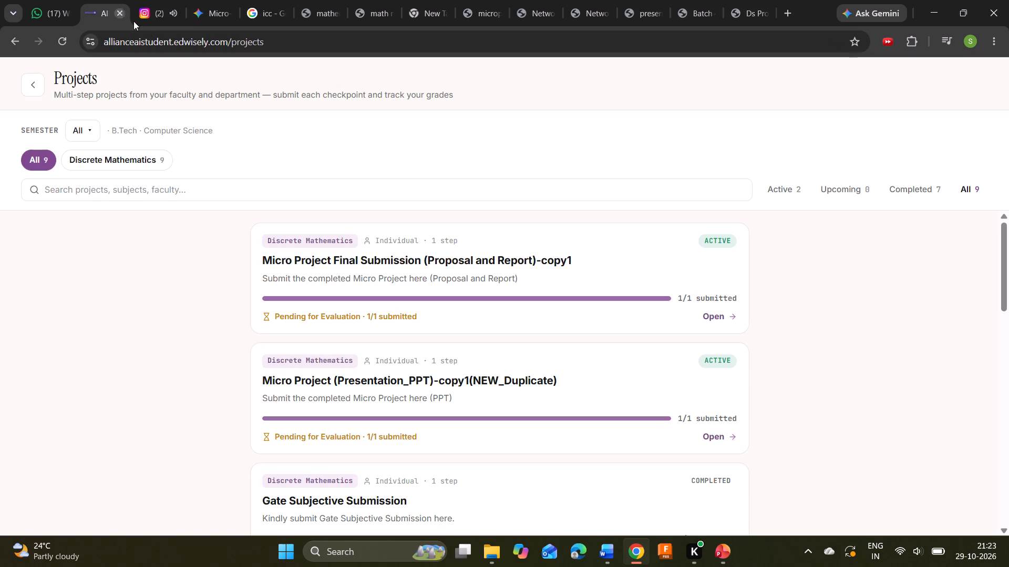
{"action": "scroll", "coordinate": [474, 341], "scroll_direction": "down", "scroll_amount": 4}
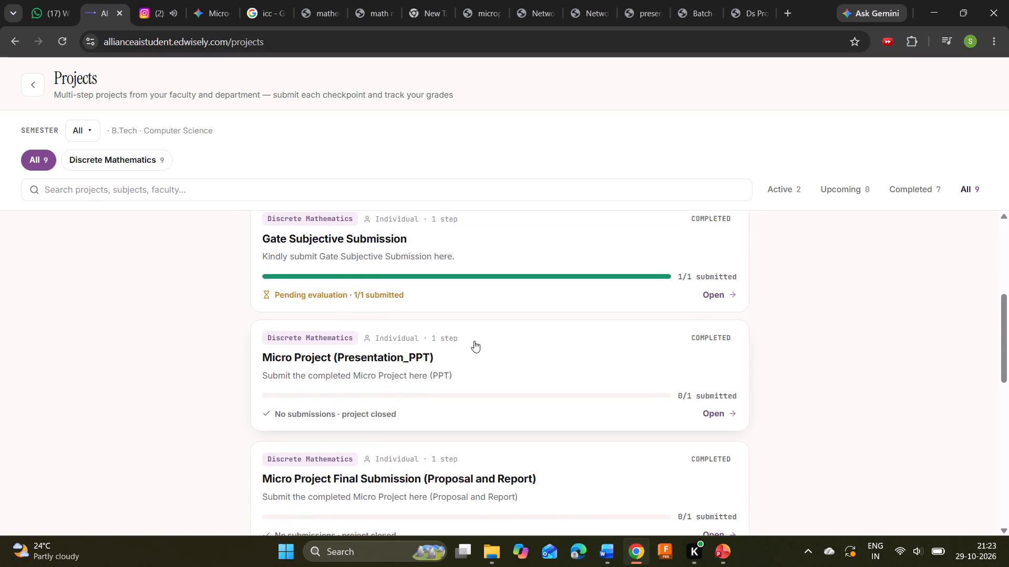
{"action": "scroll", "coordinate": [474, 341], "scroll_direction": "down", "scroll_amount": 2}
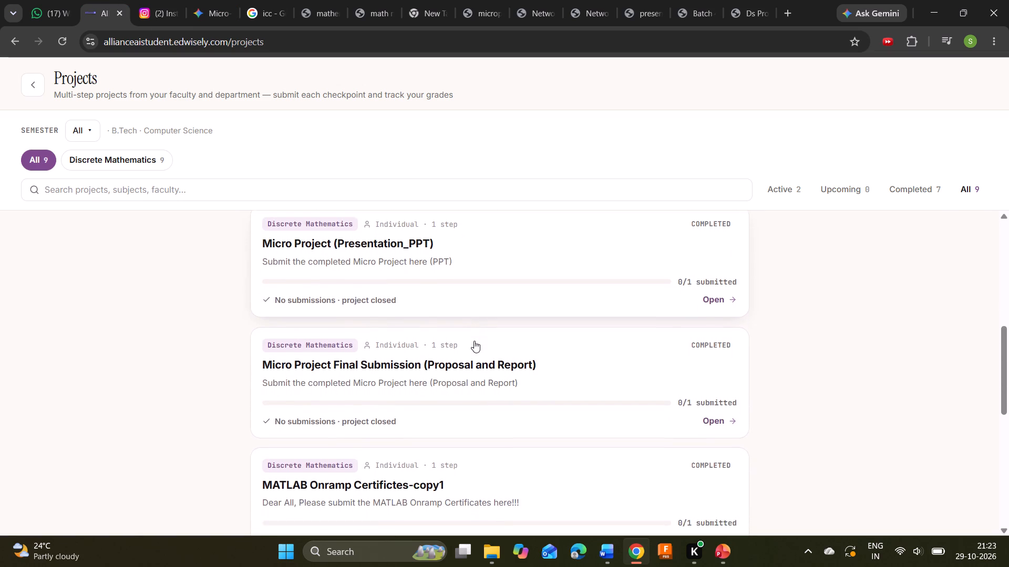
{"action": "scroll", "coordinate": [474, 341], "scroll_direction": "down", "scroll_amount": 3}
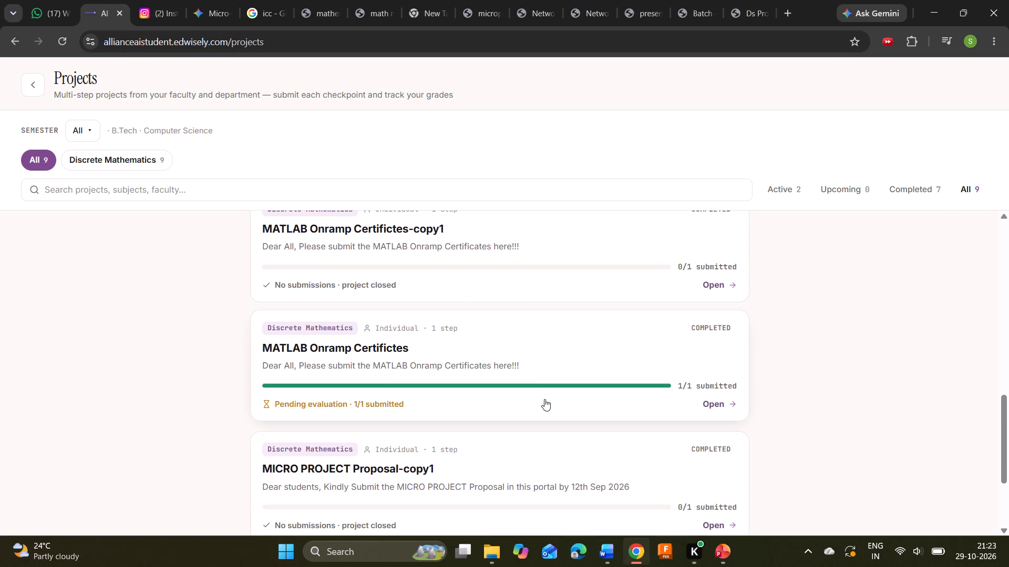
{"action": "scroll", "coordinate": [544, 399], "scroll_direction": "down", "scroll_amount": 3}
{"action": "scroll", "coordinate": [544, 399], "scroll_direction": "up", "scroll_amount": 1}
{"action": "scroll", "coordinate": [622, 402], "scroll_direction": "down", "scroll_amount": 2}
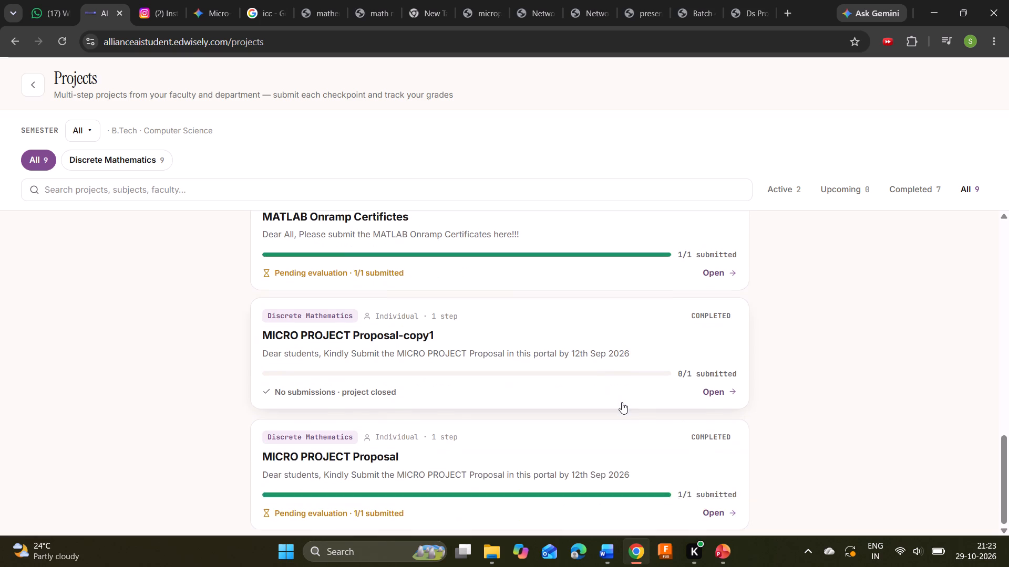
{"action": "scroll", "coordinate": [622, 402], "scroll_direction": "up", "scroll_amount": 7}
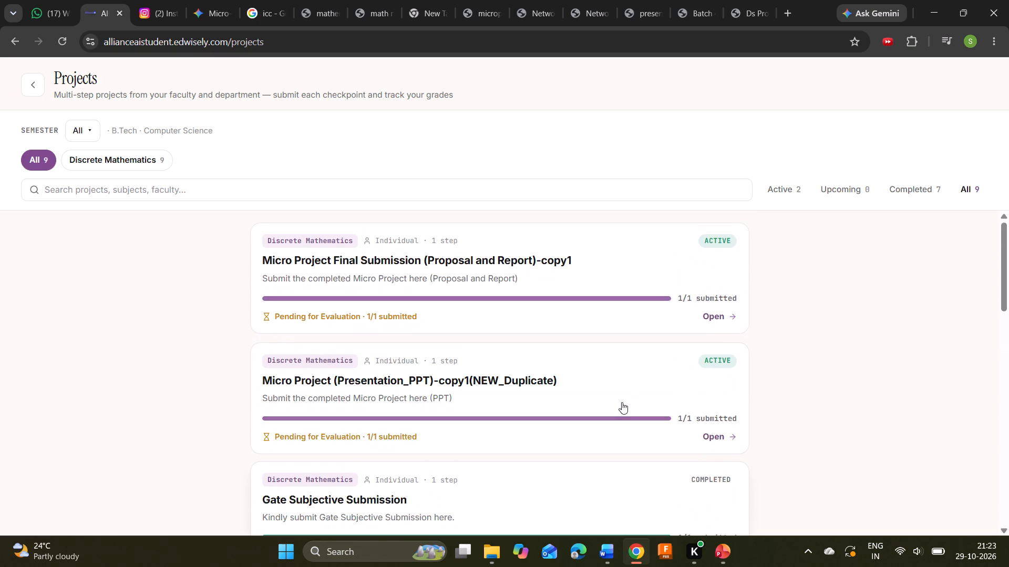
{"action": "scroll", "coordinate": [622, 402], "scroll_direction": "down", "scroll_amount": 2}
{"action": "scroll", "coordinate": [622, 402], "scroll_direction": "up", "scroll_amount": 3}
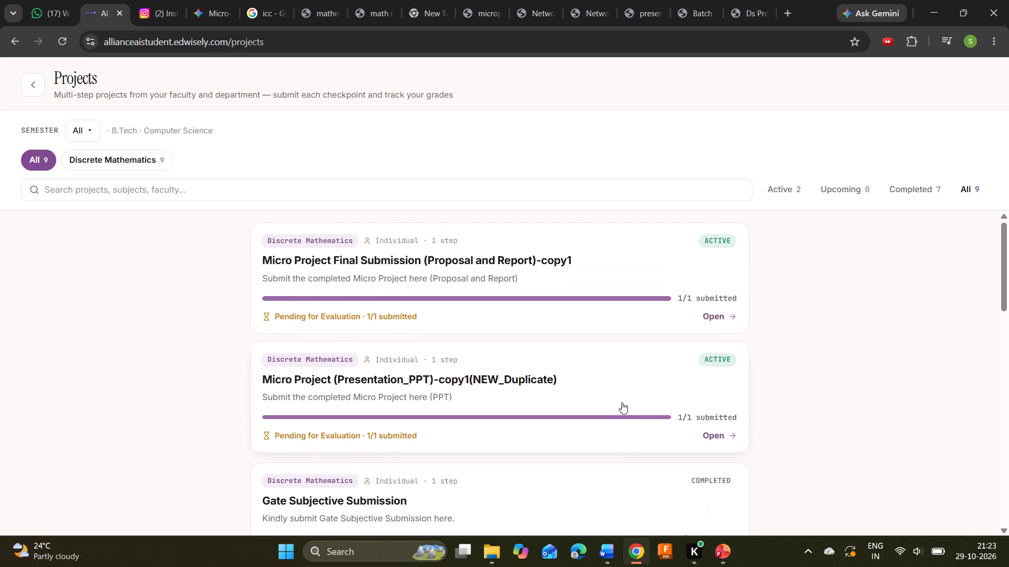
Open the submitted MICRO PROJECT Proposal entry, not the copy1 version, from the portal's project list.
{"action": "scroll", "coordinate": [622, 402], "scroll_direction": "down", "scroll_amount": 4}
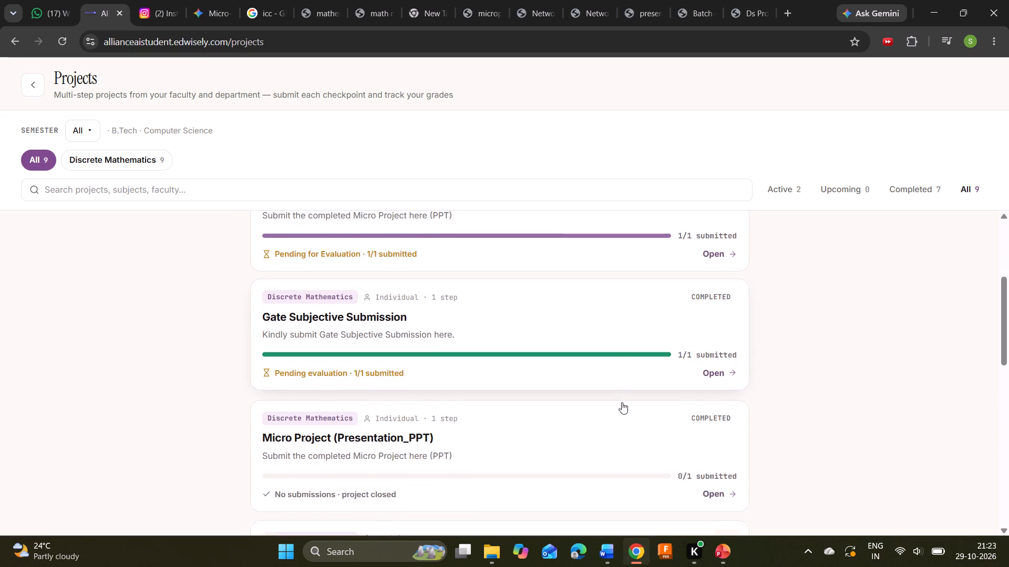
{"action": "scroll", "coordinate": [622, 402], "scroll_direction": "down", "scroll_amount": 8}
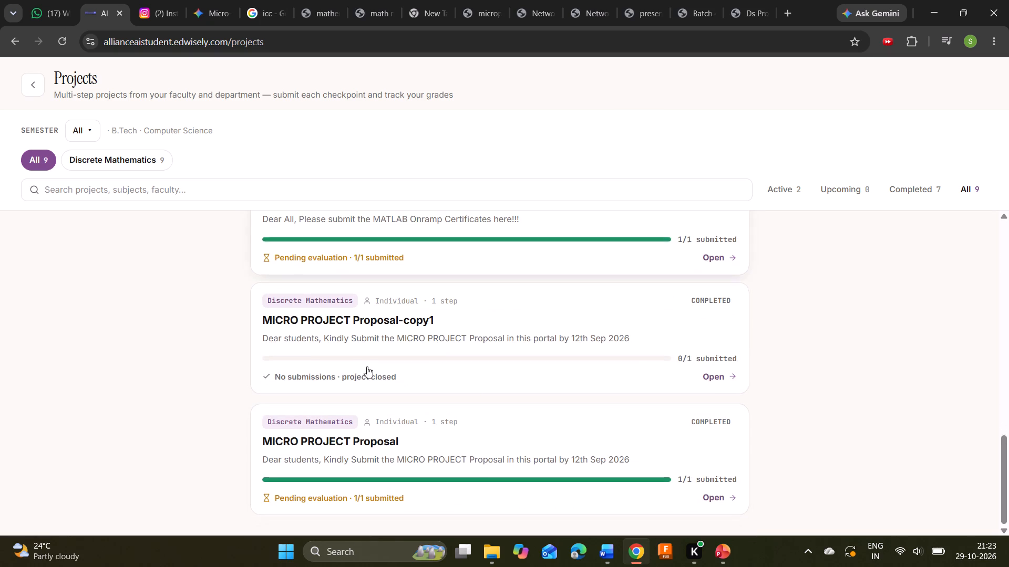
{"action": "left_click", "coordinate": [711, 489]}
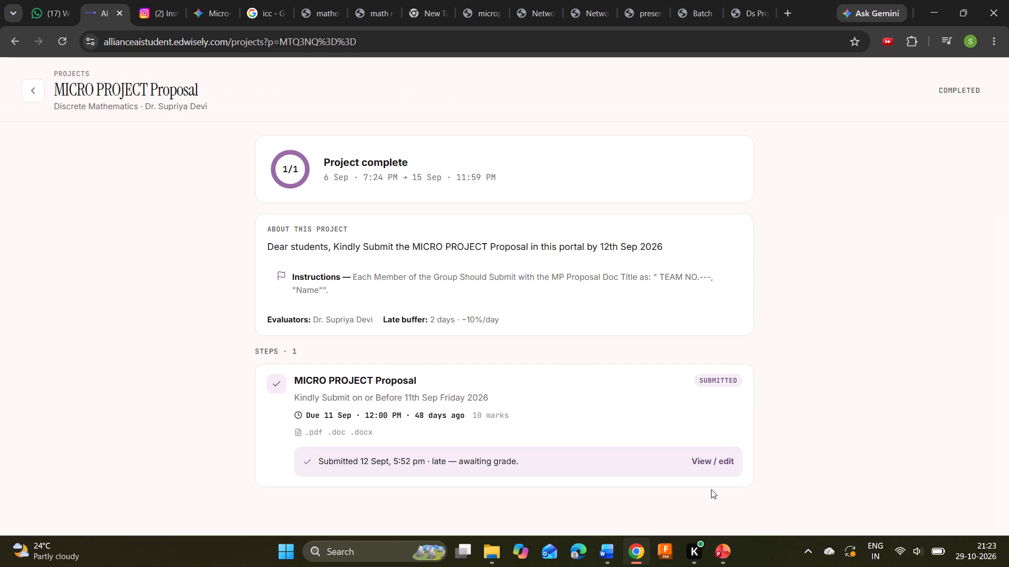
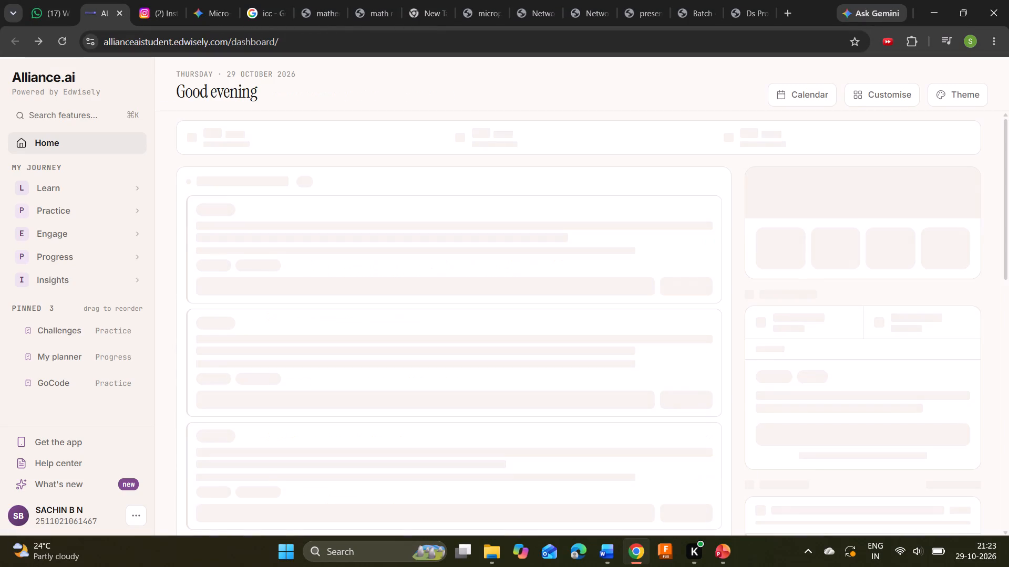
Look through the student dashboard's faculty activities and enrolled courses for the submitted projects.
{"action": "scroll", "coordinate": [361, 372], "scroll_direction": "down", "scroll_amount": 6}
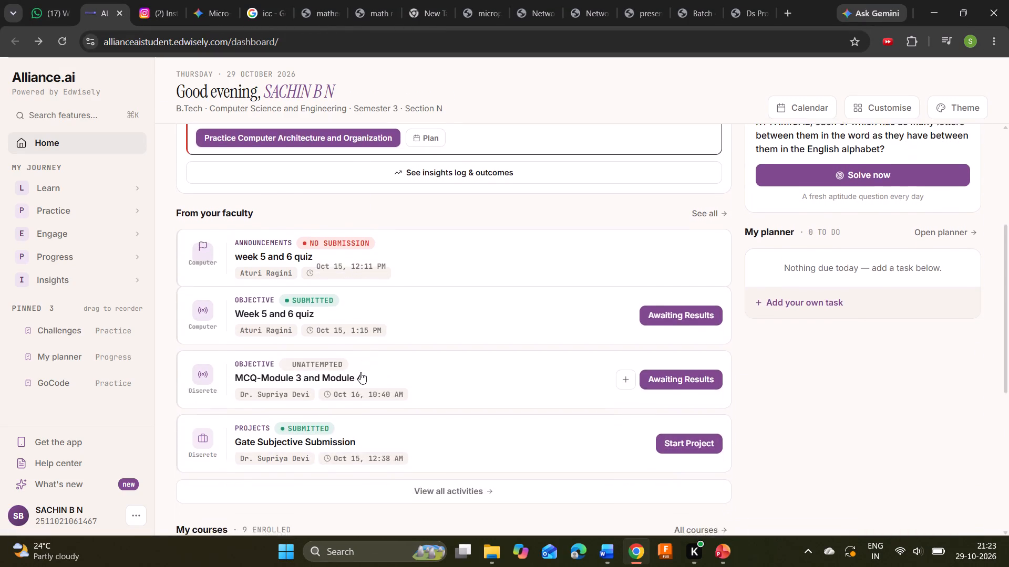
{"action": "scroll", "coordinate": [361, 372], "scroll_direction": "down", "scroll_amount": 3}
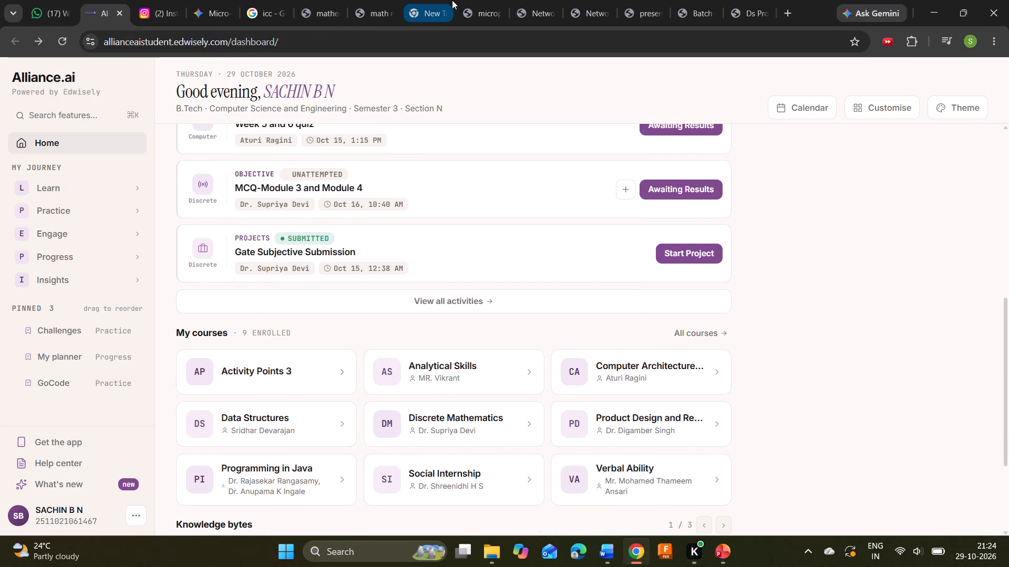
Check the blank Chrome tab and switch back to the micro-project report in Word.
{"action": "left_click", "coordinate": [452, 0]}
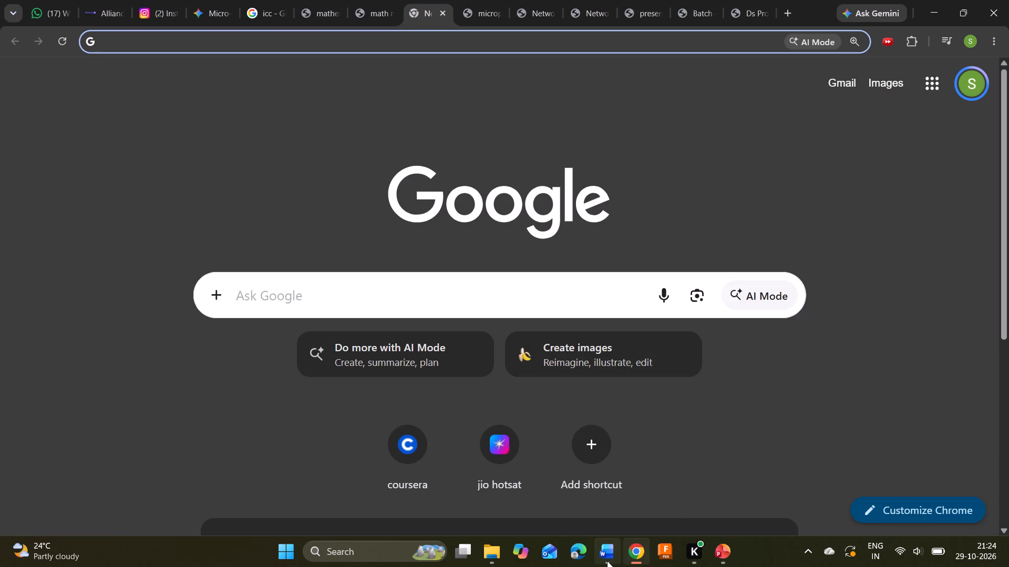
{"action": "left_click", "coordinate": [608, 499]}
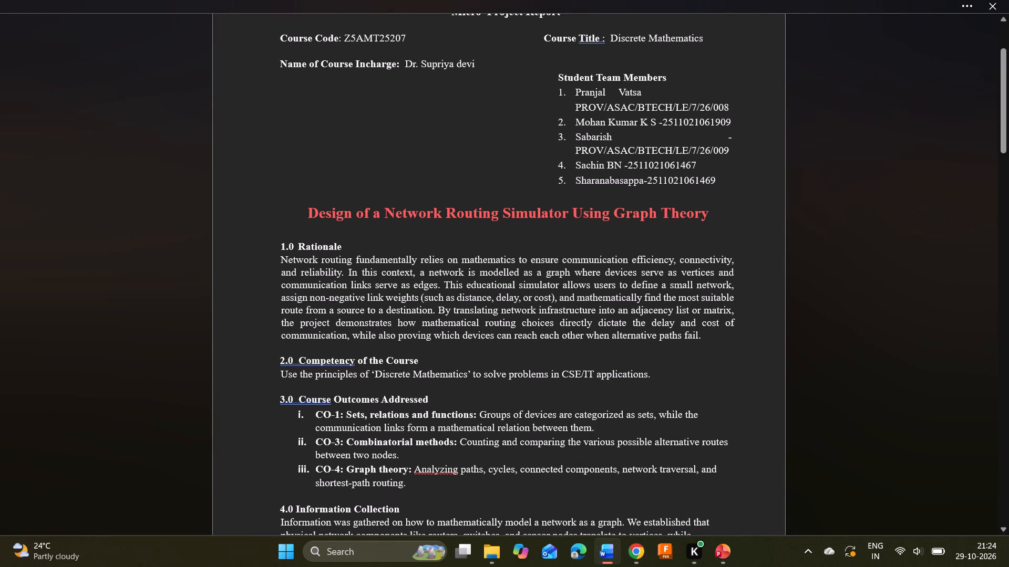
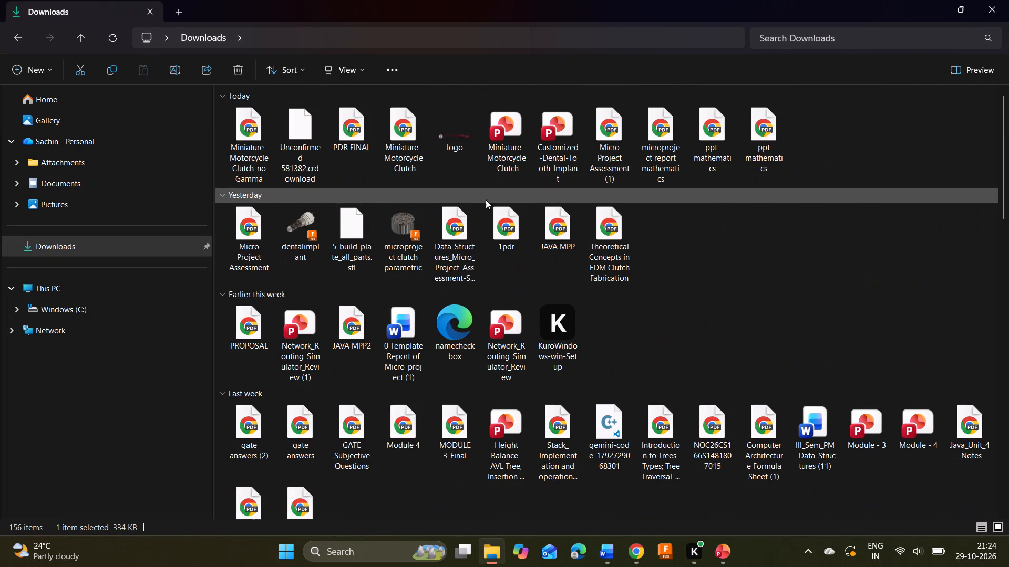
Open the JAVA MPP PDF from Downloads and look over the first page of its micro-project report.
{"action": "double_click", "coordinate": [550, 229]}
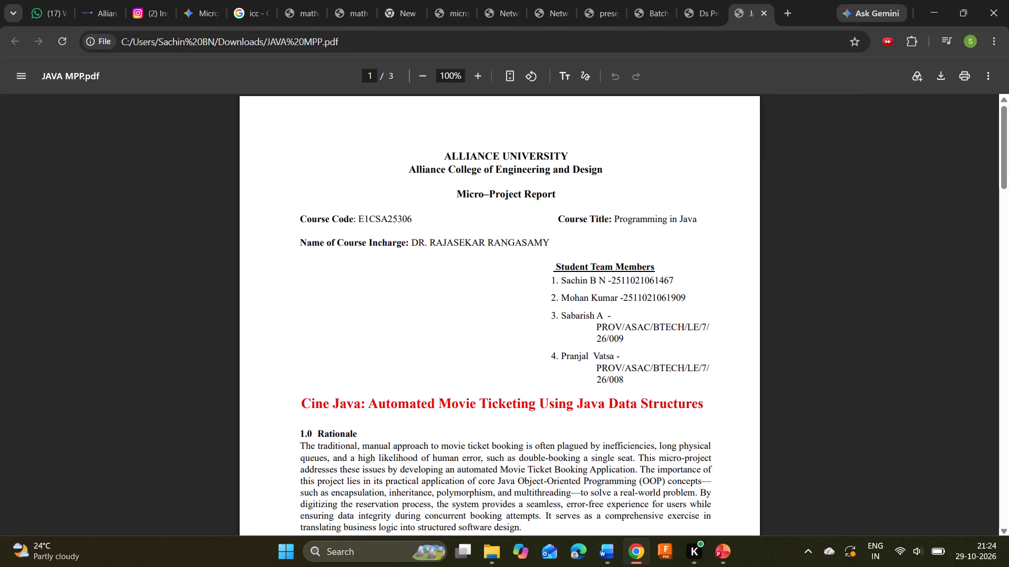
{"action": "scroll", "coordinate": [591, 362], "scroll_direction": "down", "scroll_amount": 1}
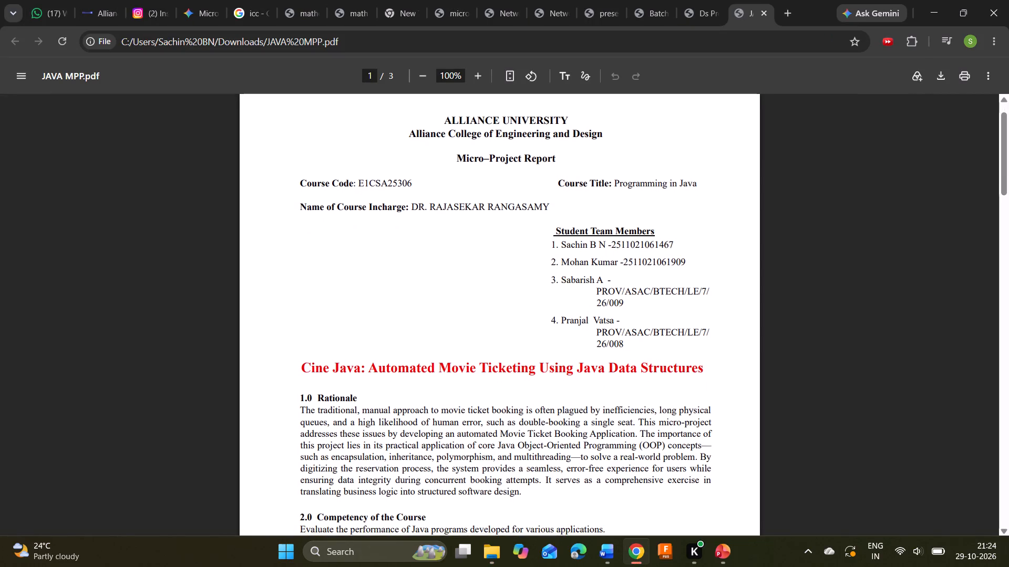
{"action": "scroll", "coordinate": [591, 362], "scroll_direction": "down", "scroll_amount": 1}
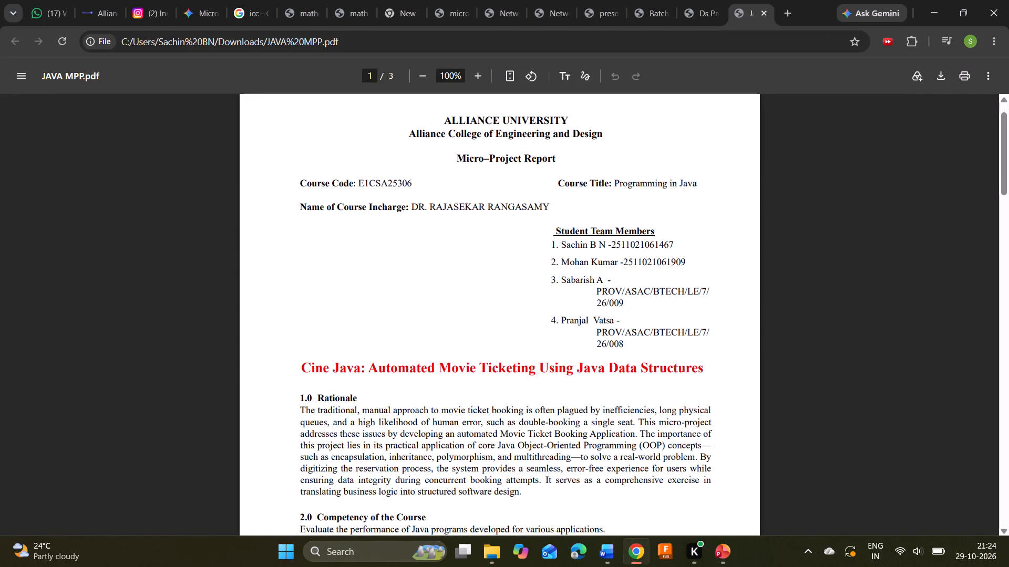
{"action": "left_click", "coordinate": [557, 160]}
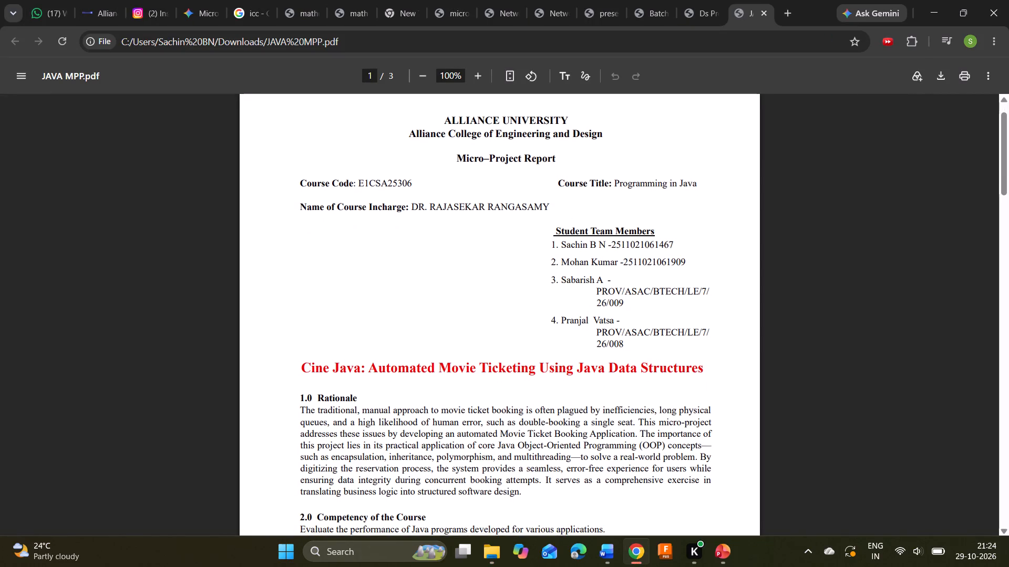